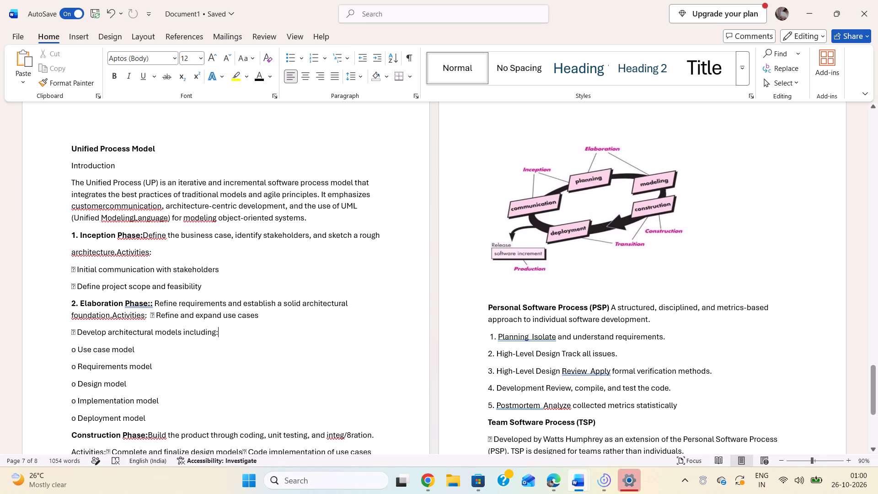
# Review the document's pages covering the spiral model, Unified Process Model, Personal Software Process and Team Software Process.
pyautogui.scroll(-1, 383, 264)
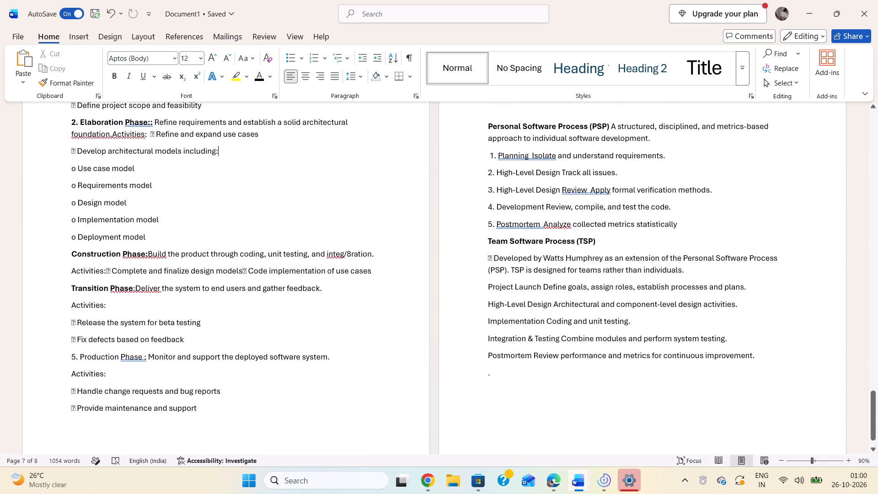
pyautogui.scroll(1, 383, 264)
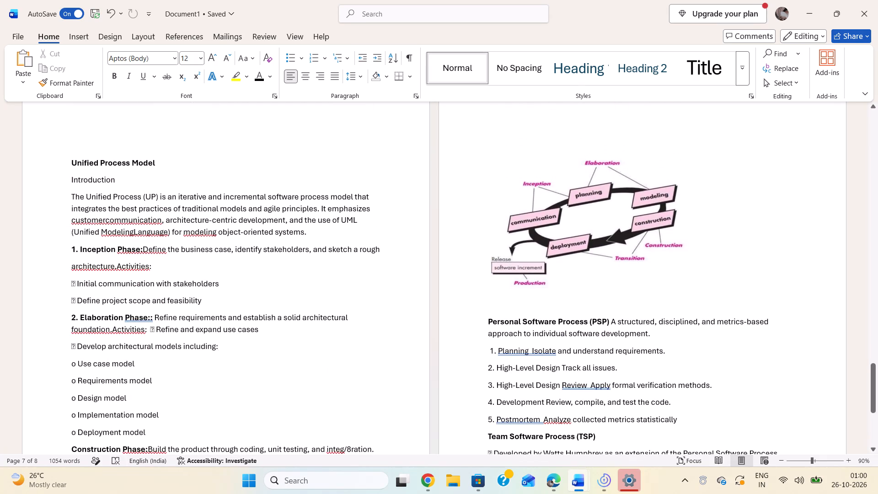
pyautogui.scroll(2, 383, 264)
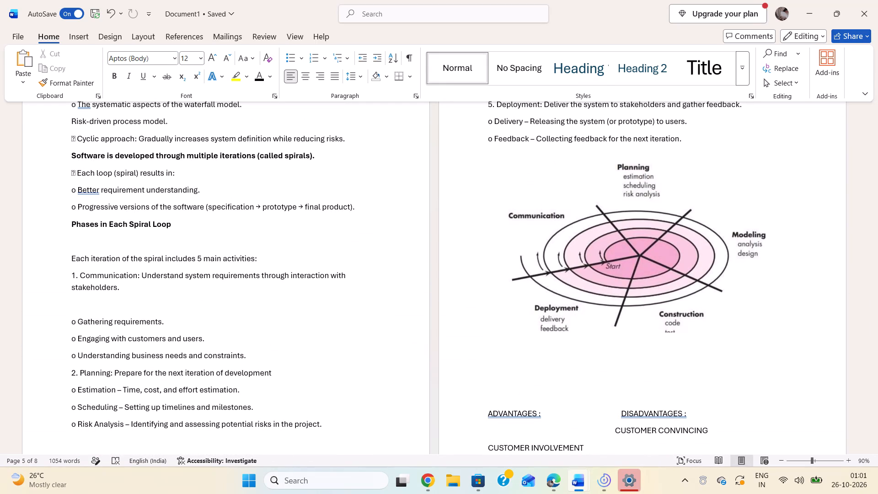
pyautogui.scroll(-2, 383, 264)
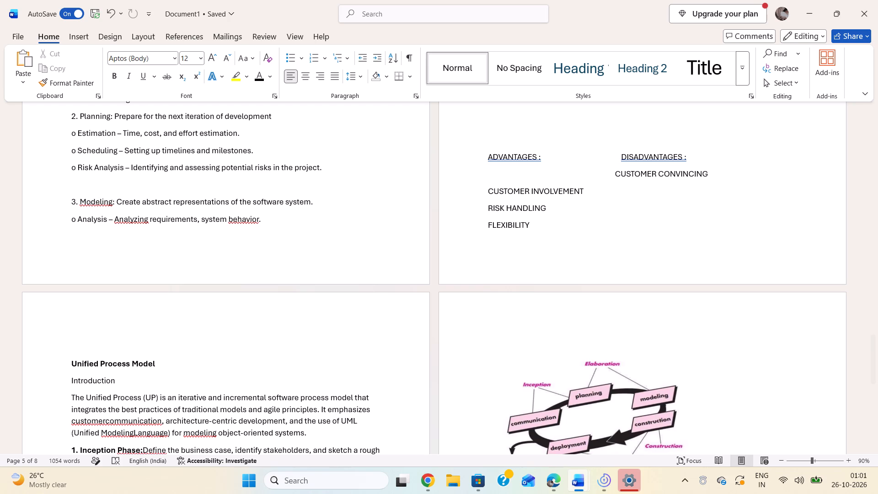
pyautogui.scroll(-1, 383, 264)
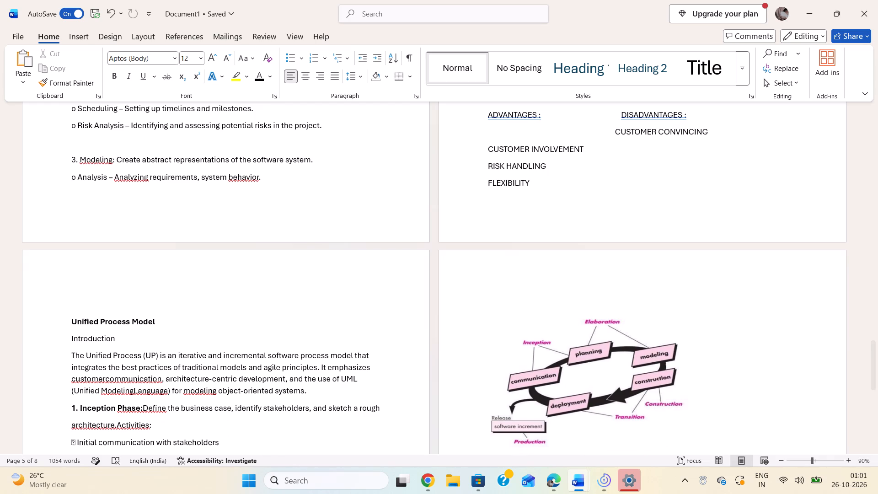
pyautogui.scroll(-1, 383, 264)
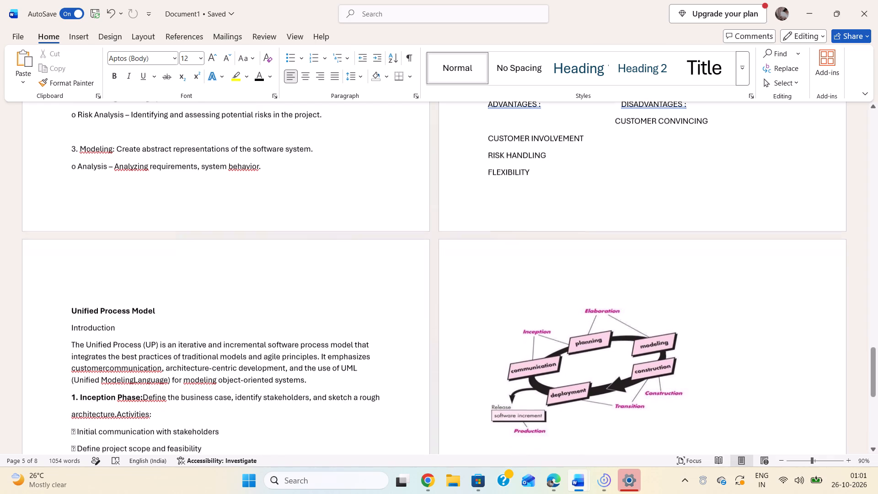
pyautogui.scroll(-1, 383, 264)
pyautogui.scroll(1, 383, 264)
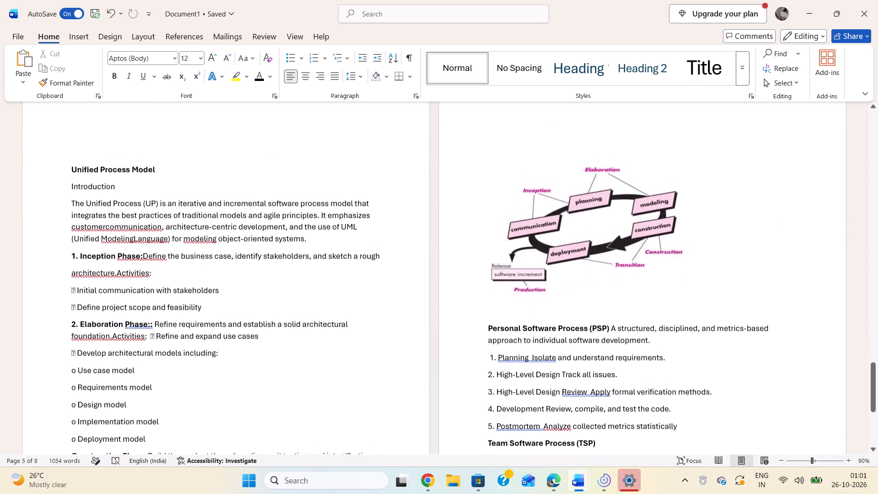
pyautogui.scroll(2, 383, 264)
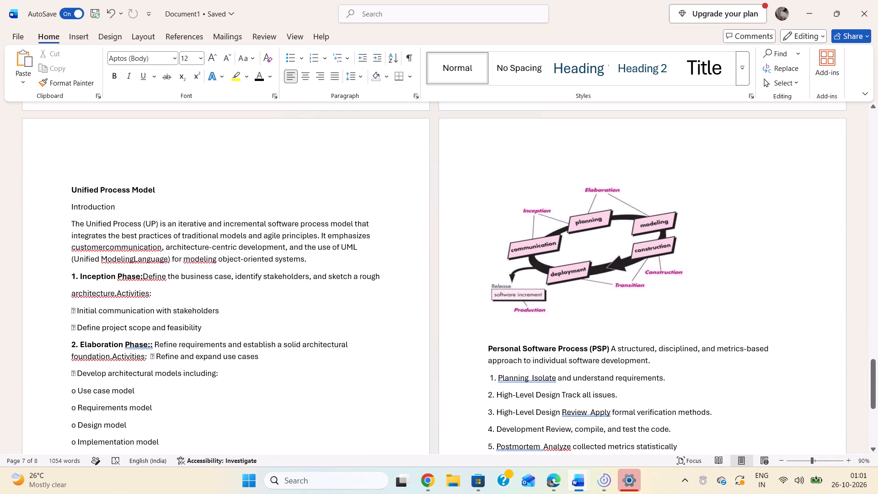
pyautogui.scroll(2, 383, 264)
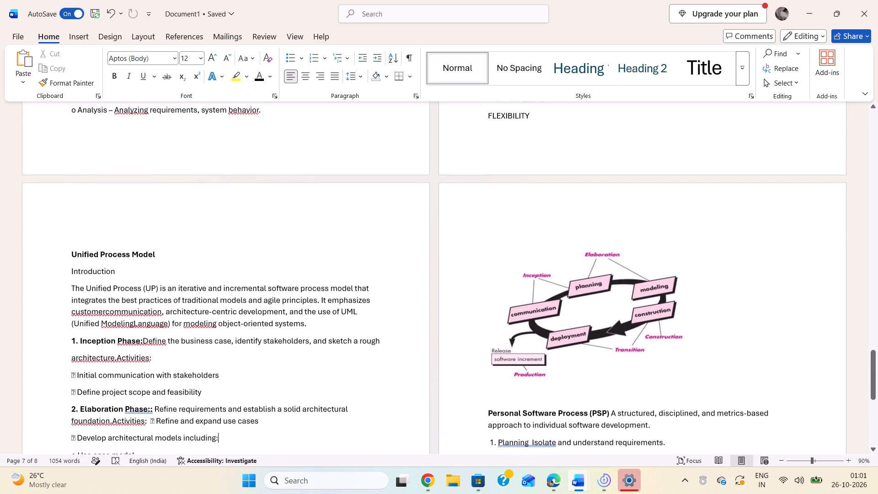
pyautogui.scroll(2, 383, 264)
pyautogui.scroll(-1, 383, 264)
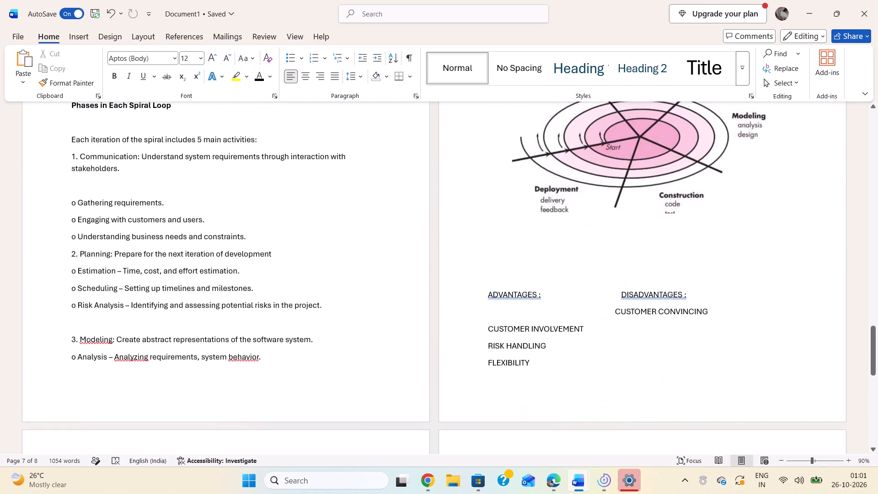
pyautogui.scroll(-1, 383, 264)
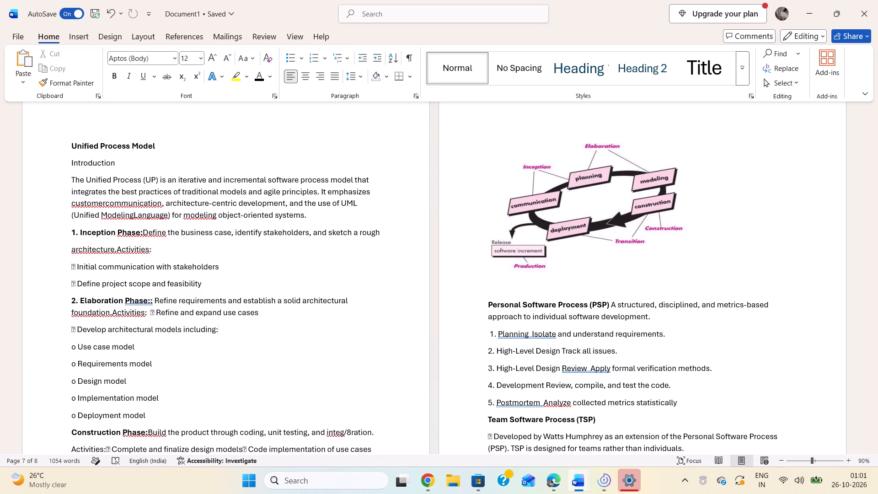
pyautogui.scroll(1, 383, 264)
pyautogui.scroll(-1, 383, 264)
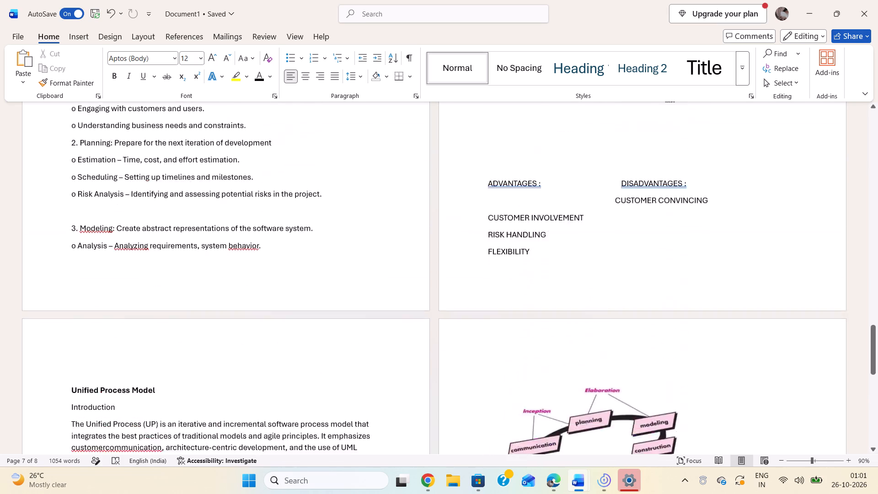
pyautogui.scroll(-1, 383, 264)
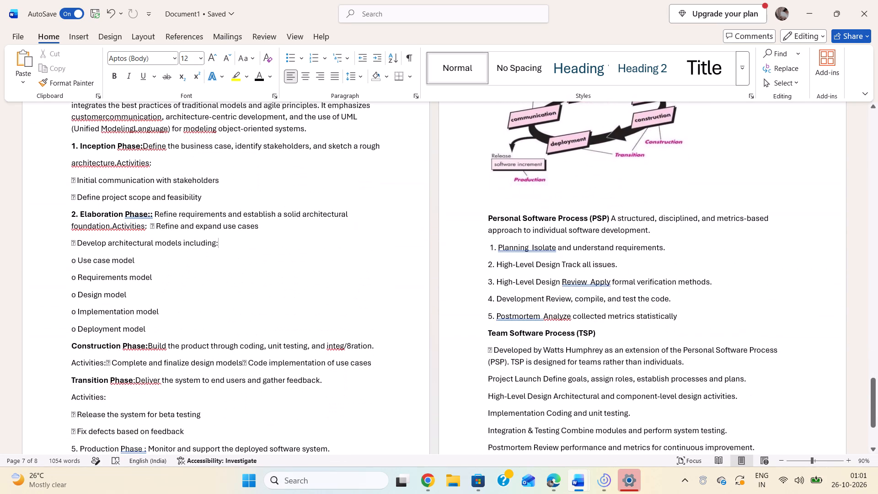
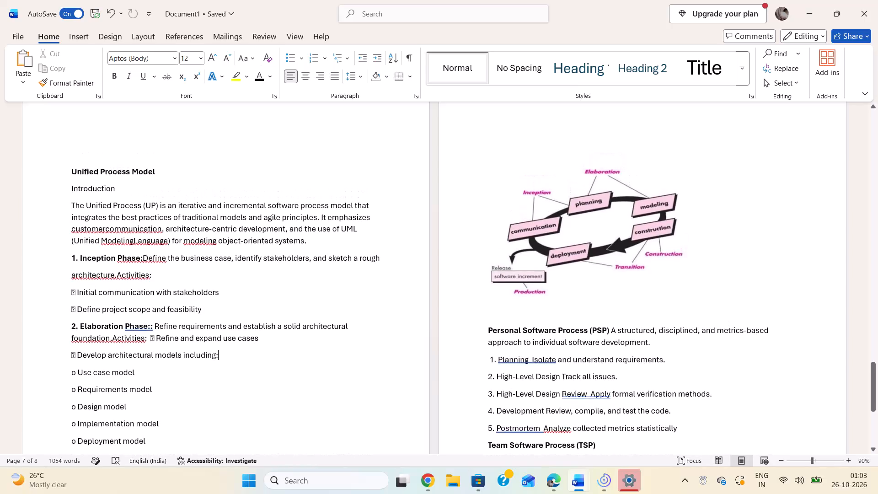
# Reread the notes on the Unified Process Model, Team Software Process, and the spiral model's phases, diagram, advantages and disadvantages.
pyautogui.scroll(-1, 509, 339)
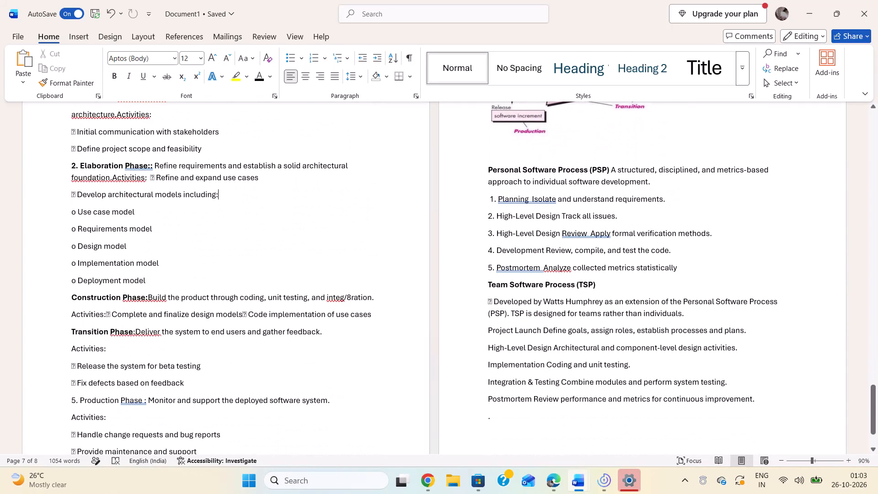
pyautogui.scroll(2, 509, 339)
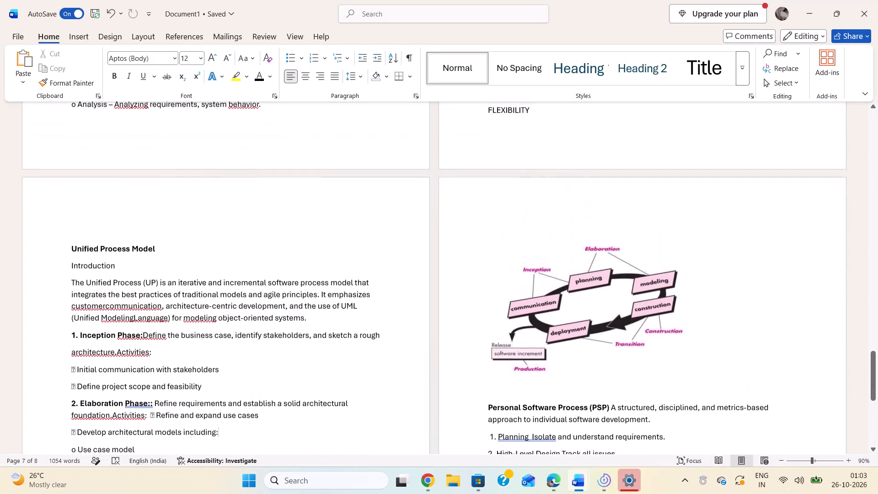
pyautogui.scroll(2, 509, 339)
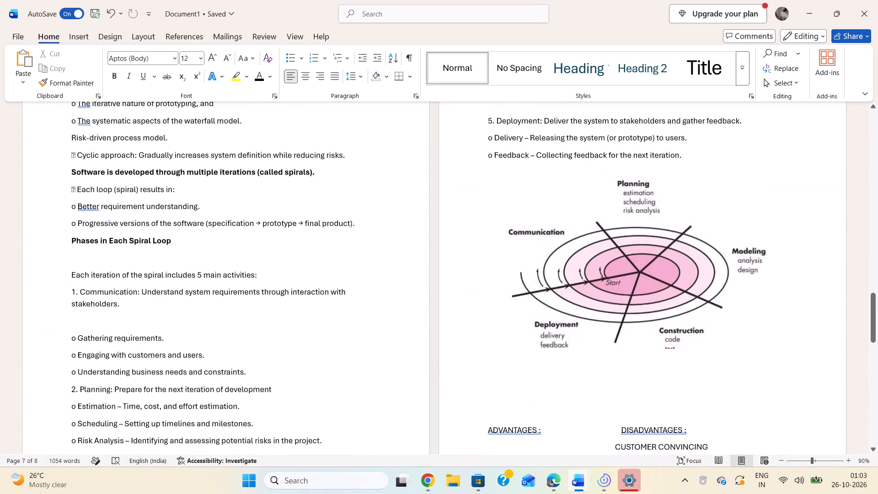
pyautogui.scroll(2, 509, 339)
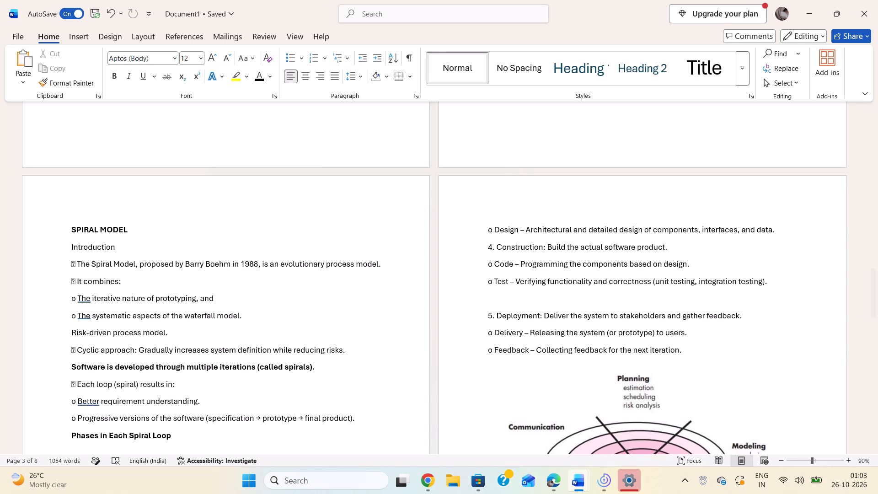
pyautogui.scroll(-1, 509, 318)
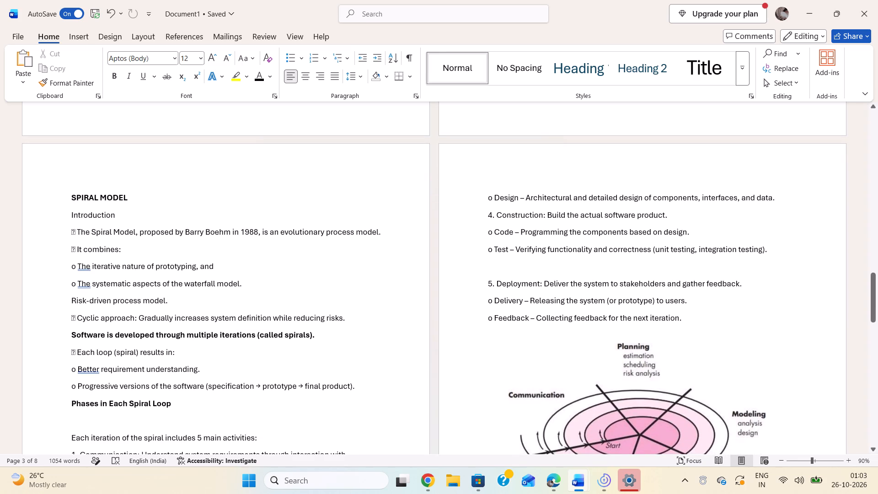
pyautogui.scroll(-1, 509, 318)
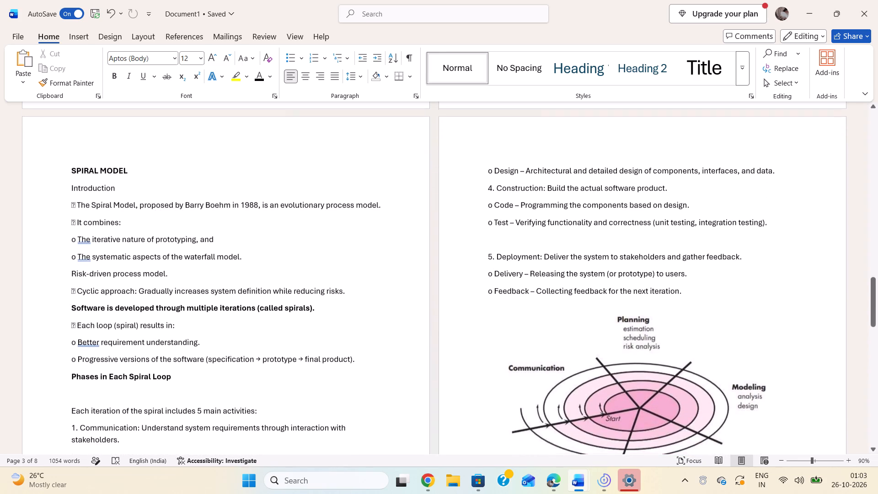
pyautogui.scroll(-3, 509, 318)
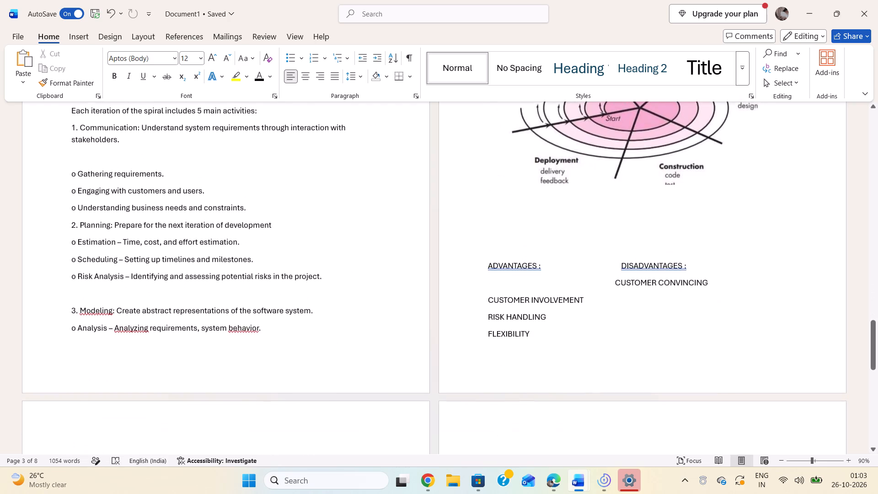
pyautogui.scroll(-1, 509, 318)
# Review the V Model and Incremental Model pages, and compare them with the Spiral Model and Unified Process sections.
pyautogui.scroll(6, 509, 318)
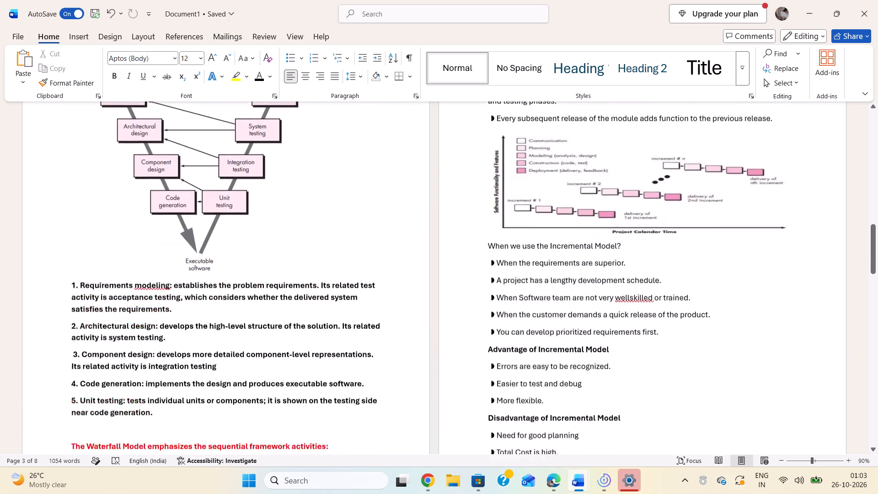
pyautogui.scroll(3, 509, 318)
pyautogui.scroll(-1, 509, 318)
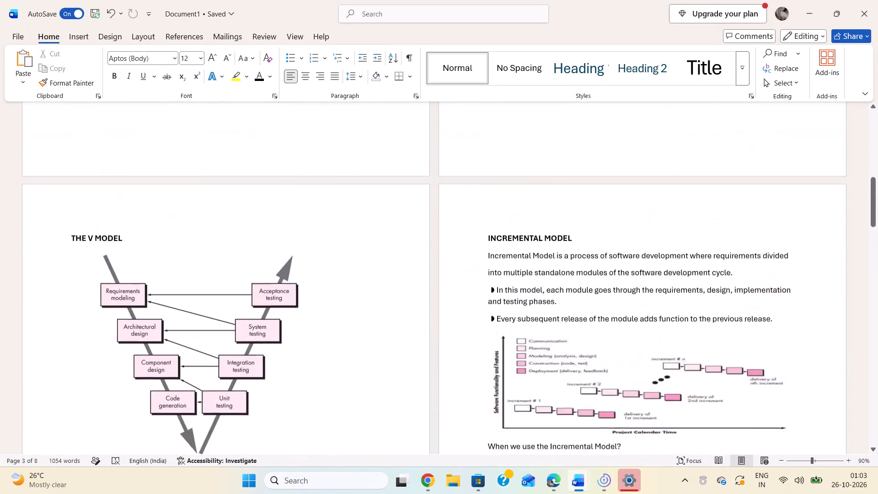
pyautogui.scroll(2, 509, 318)
pyautogui.scroll(-12, 509, 318)
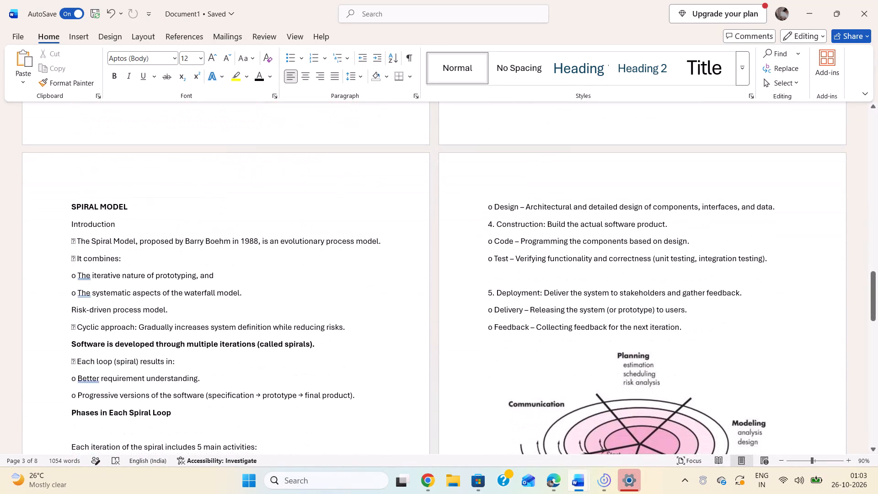
pyautogui.scroll(-1, 509, 318)
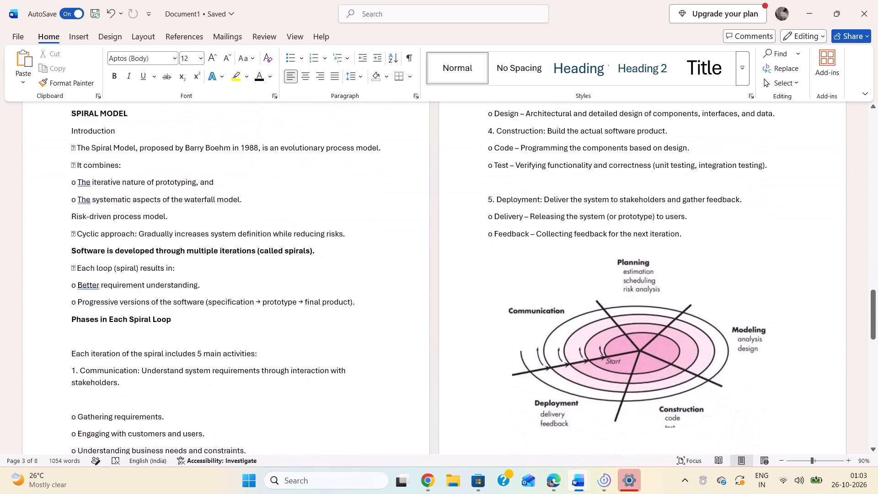
pyautogui.scroll(-6, 509, 318)
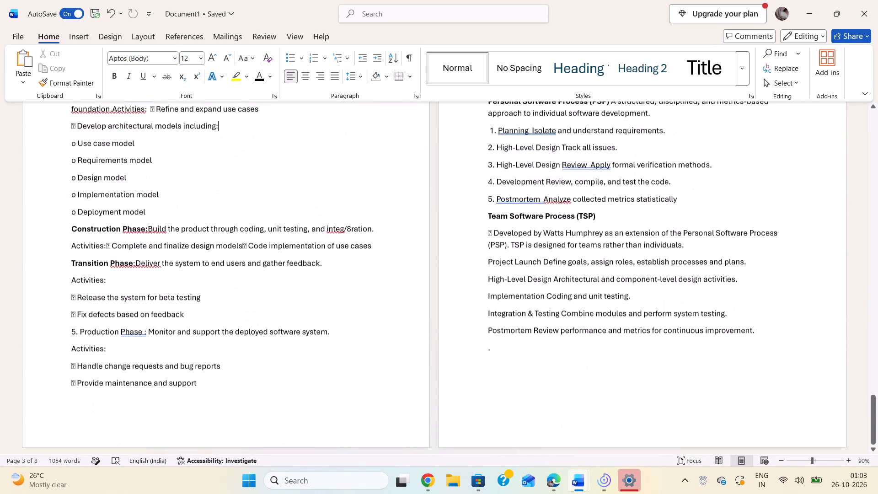
pyautogui.scroll(4, 509, 318)
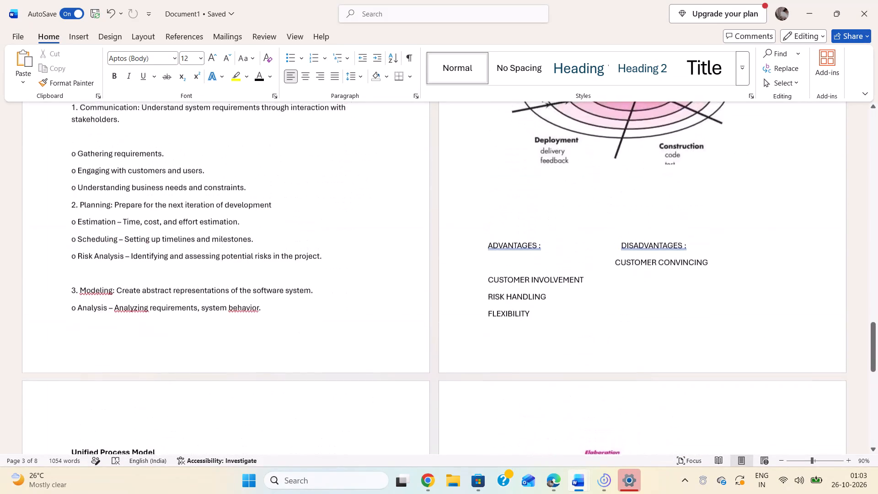
pyautogui.scroll(3, 509, 318)
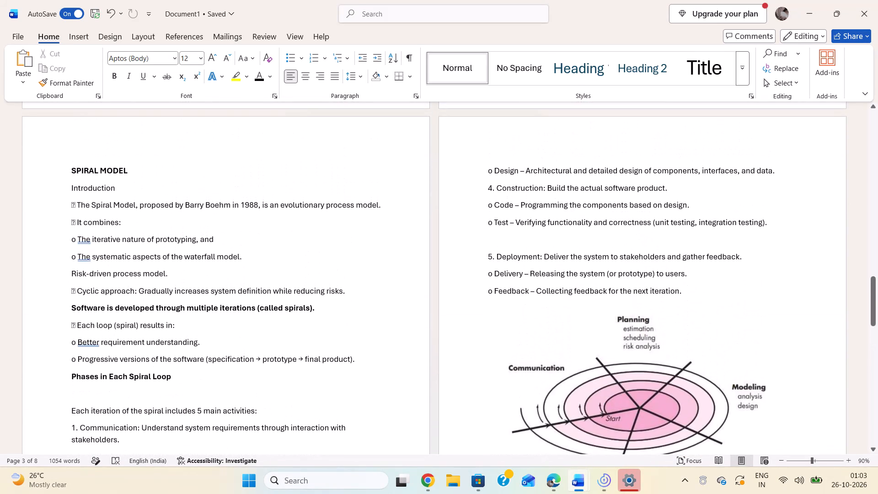
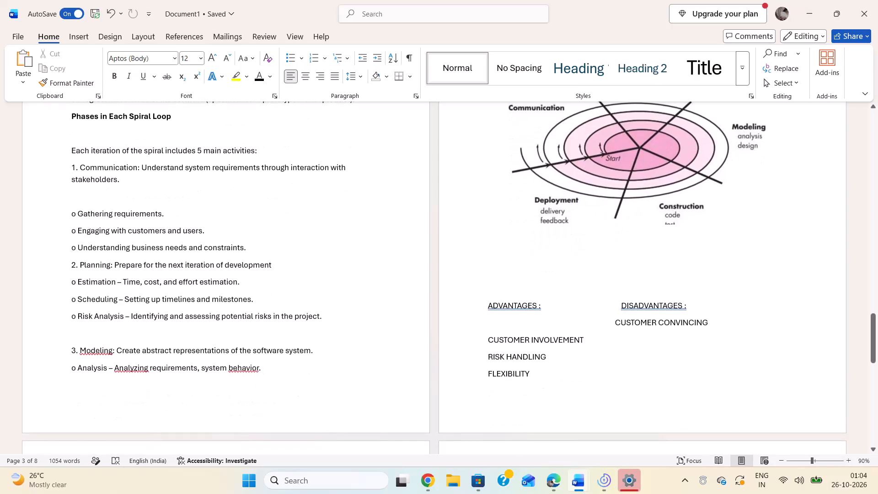
# Study the Spiral Model pages, covering the introduction, the five activities in each loop, the spiral diagram, and the advantages and disadvantages.
pyautogui.scroll(1, 509, 318)
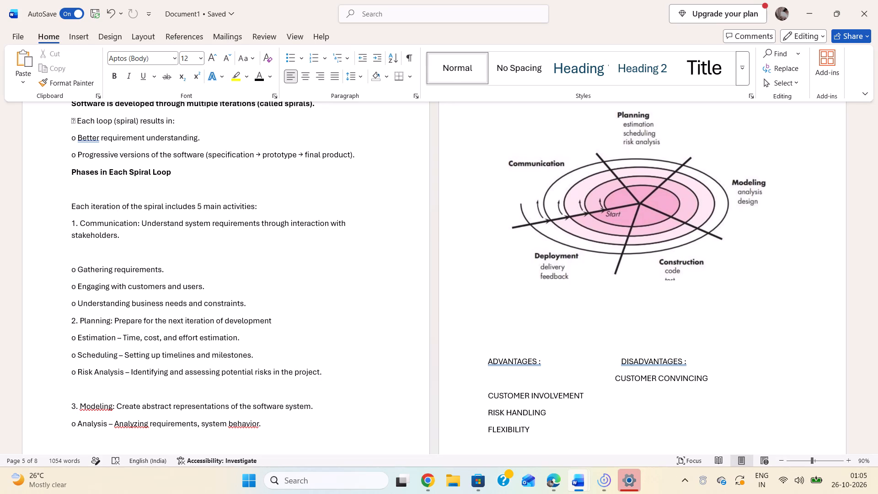
pyautogui.scroll(-1, 509, 318)
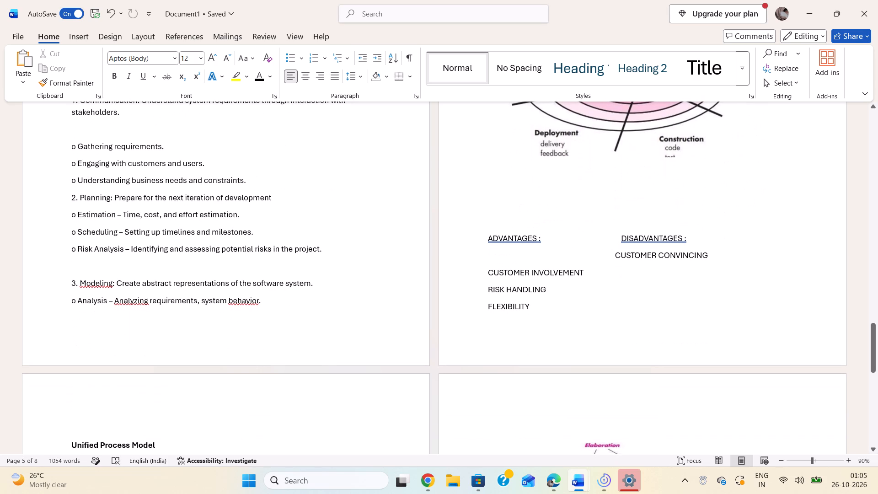
pyautogui.scroll(2, 509, 318)
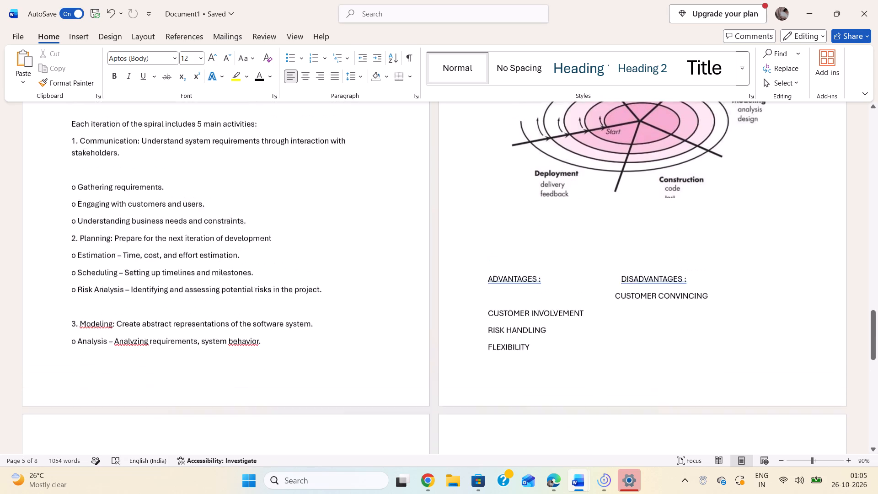
pyautogui.scroll(2, 509, 318)
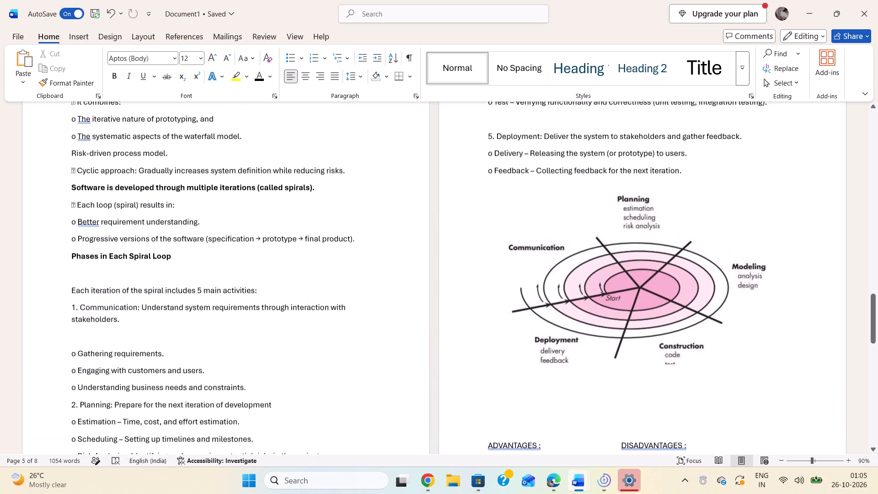
pyautogui.scroll(2, 509, 318)
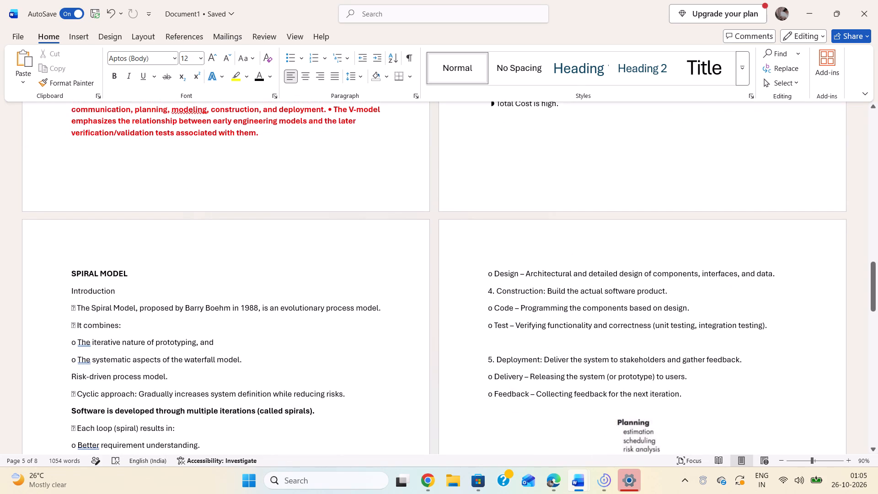
pyautogui.scroll(-1, 509, 318)
pyautogui.scroll(1, 509, 318)
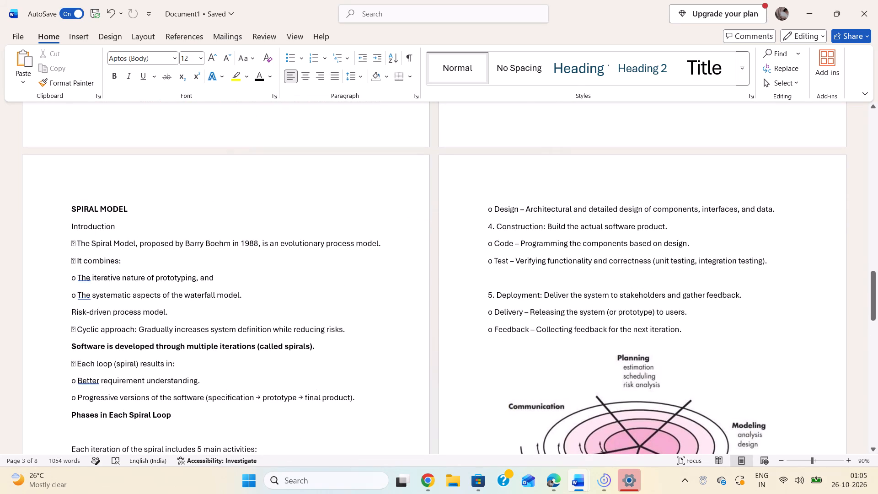
pyautogui.scroll(-1, 509, 318)
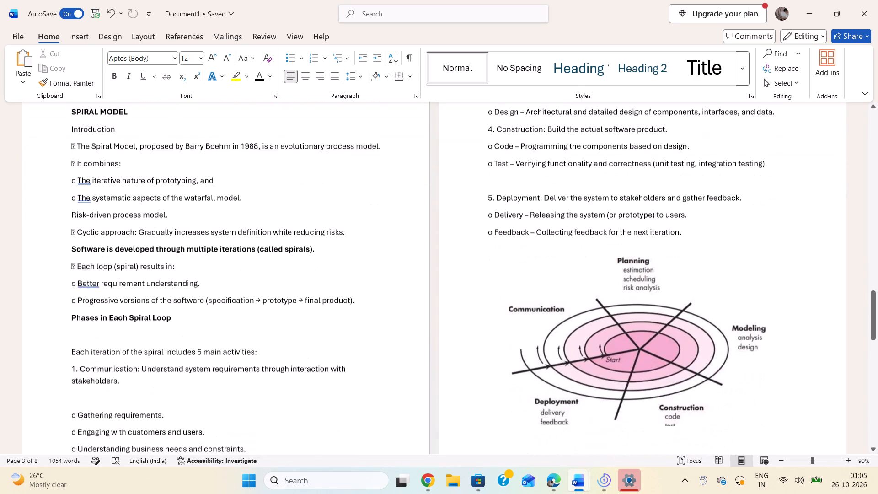
pyautogui.scroll(-2, 509, 318)
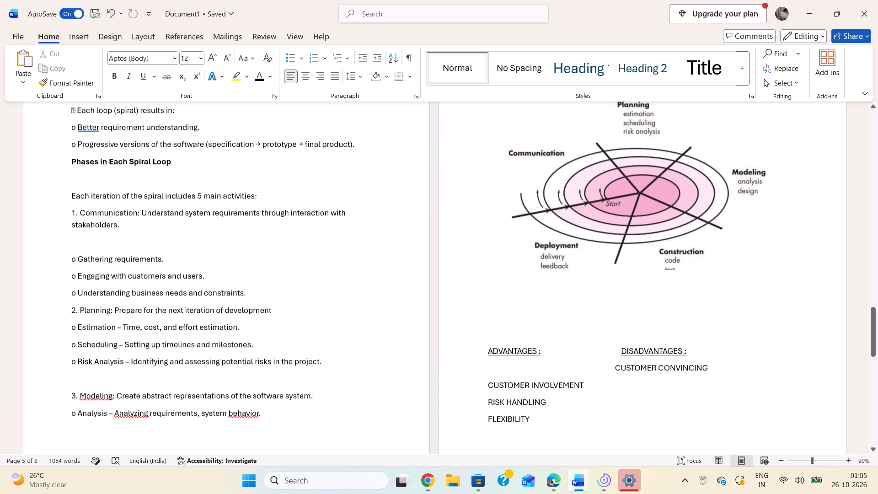
pyautogui.scroll(1, 590, 362)
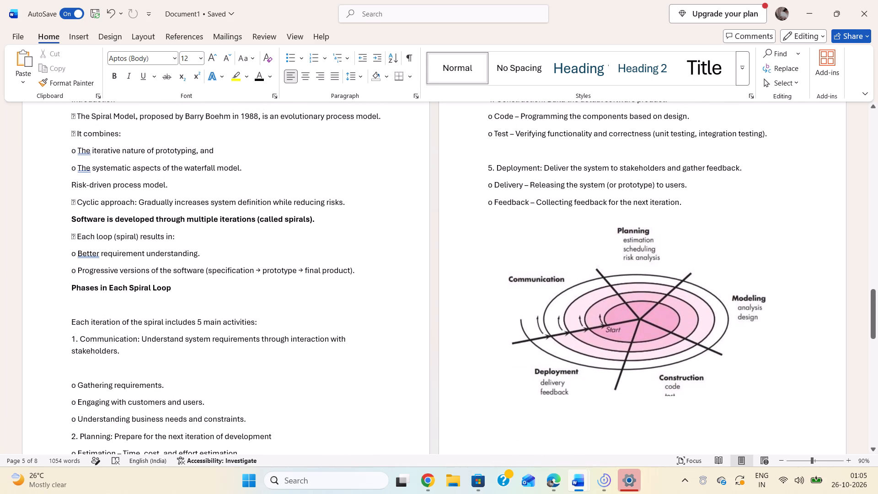
pyautogui.scroll(1, 590, 362)
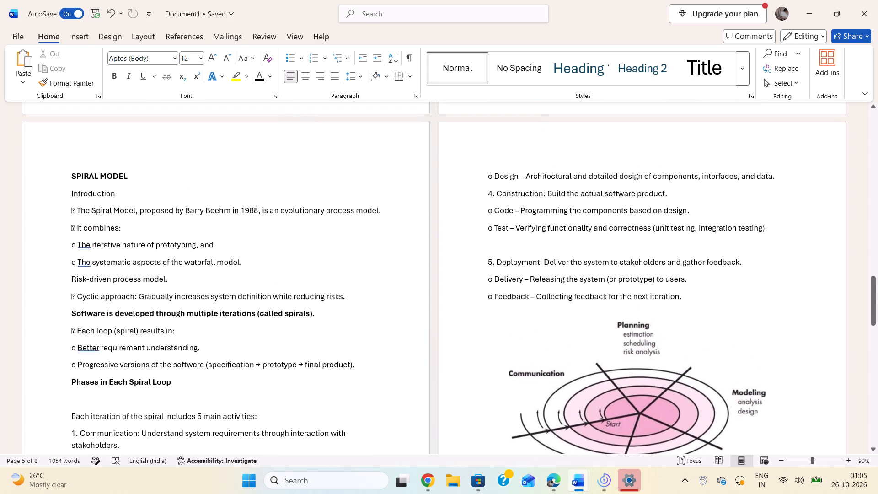
pyautogui.scroll(-1, 590, 362)
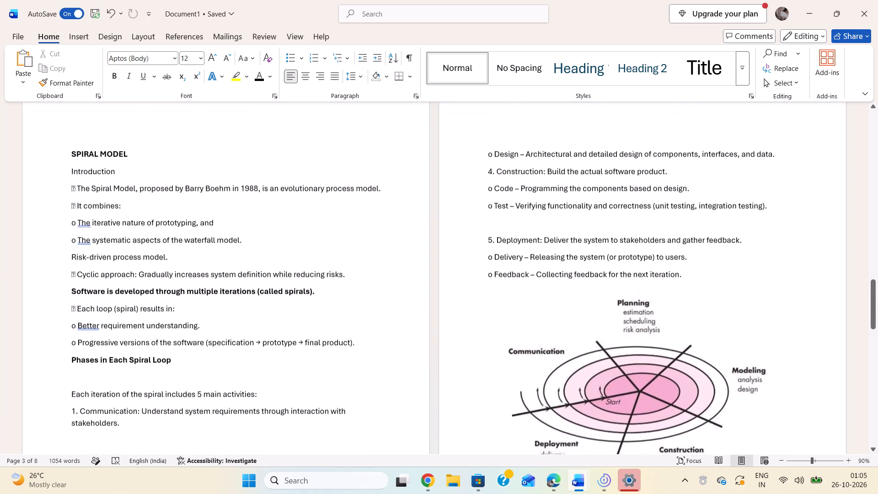
pyautogui.scroll(-1, 590, 362)
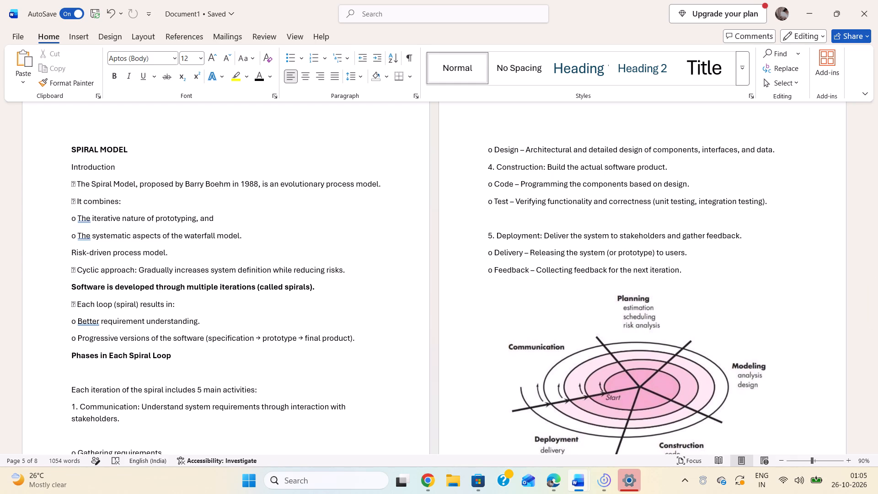
pyautogui.scroll(-1, 590, 362)
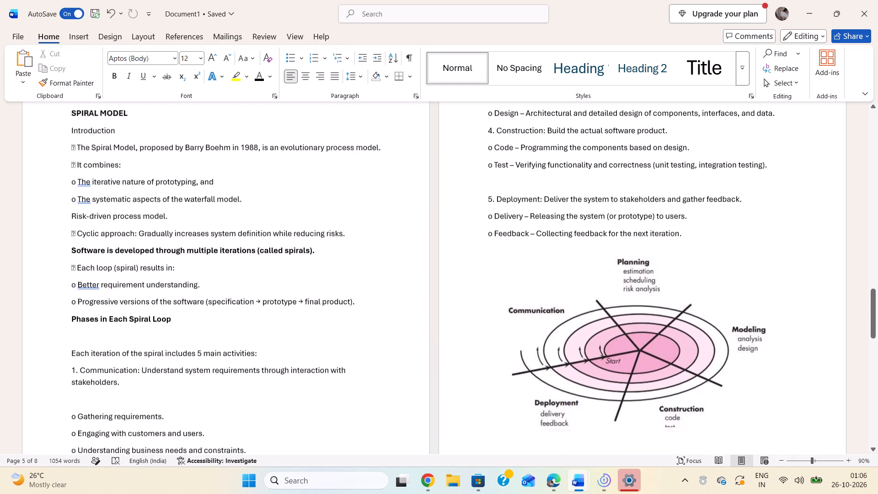
# Look back over the start of the Spiral Model section, and revisit the V Model and Incremental Model pages with their diagrams.
pyautogui.scroll(-1, 590, 362)
pyautogui.scroll(1, 590, 362)
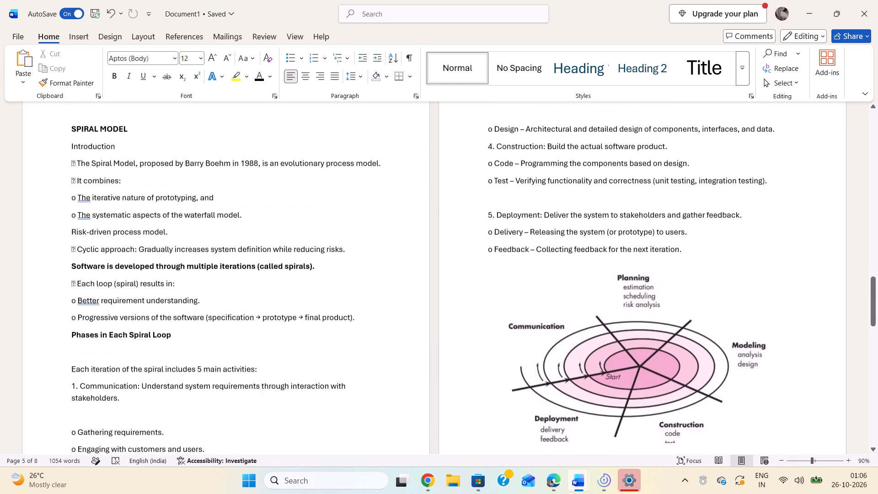
pyautogui.scroll(1, 590, 362)
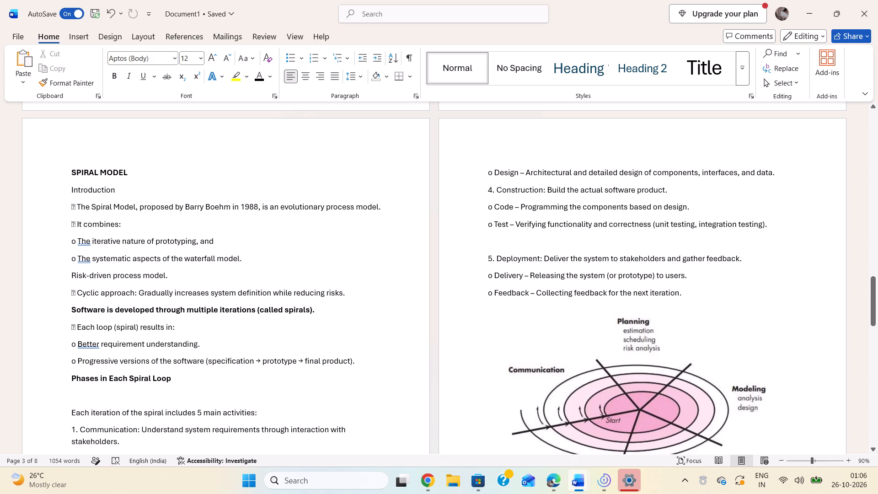
pyautogui.scroll(1, 590, 362)
pyautogui.scroll(1, 471, 322)
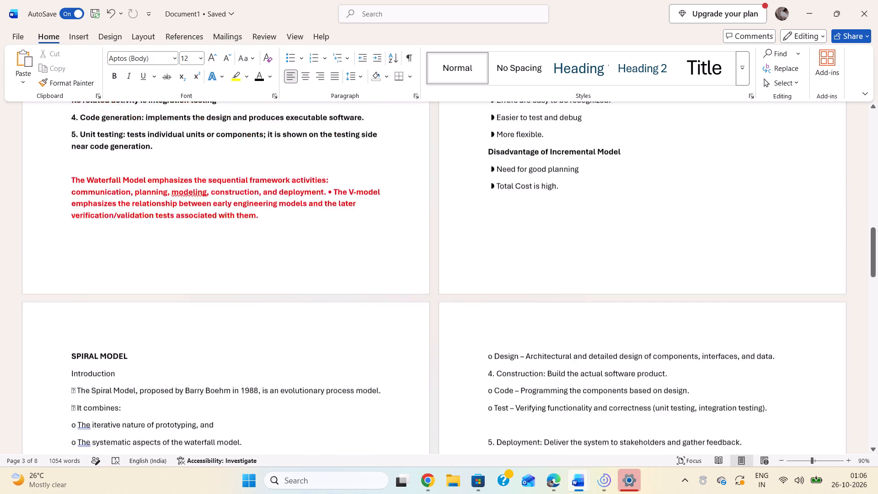
pyautogui.scroll(5, 471, 322)
pyautogui.scroll(-1, 471, 322)
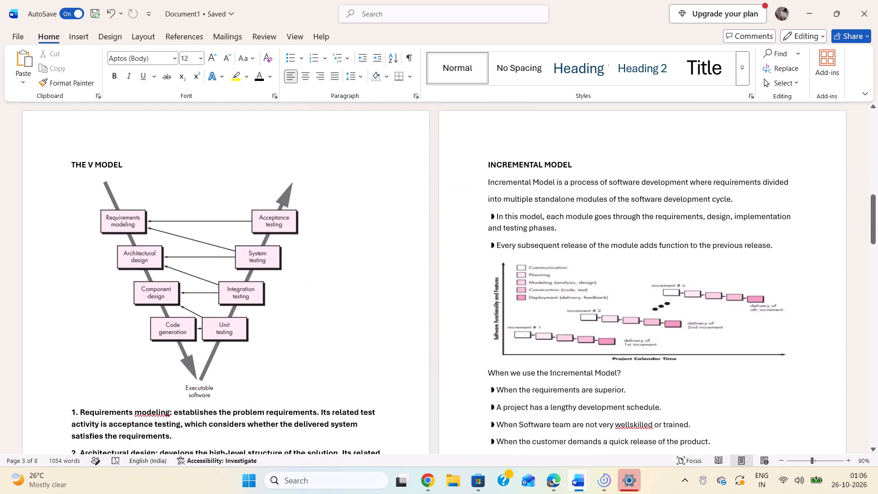
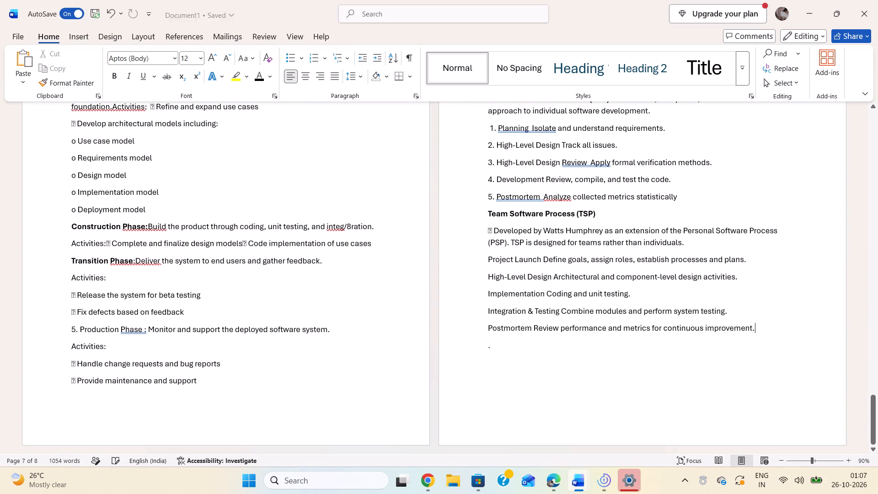
# Add four line breaks after the Team Software Process notes and paste the copied PROTOTYPE MODEL introduction onto the following page.
pyautogui.press('Return')
pyautogui.press('Return')
pyautogui.press('Return')
pyautogui.press('Return')
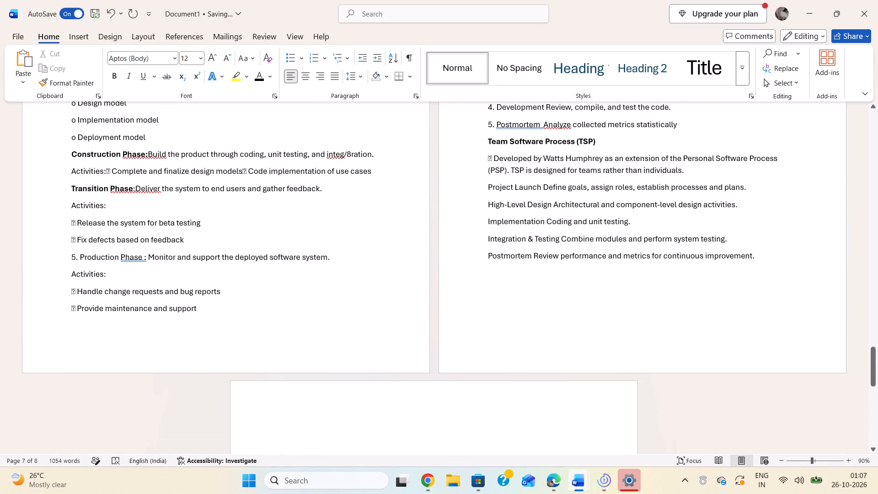
pyautogui.hotkey('ctrl', 'v')
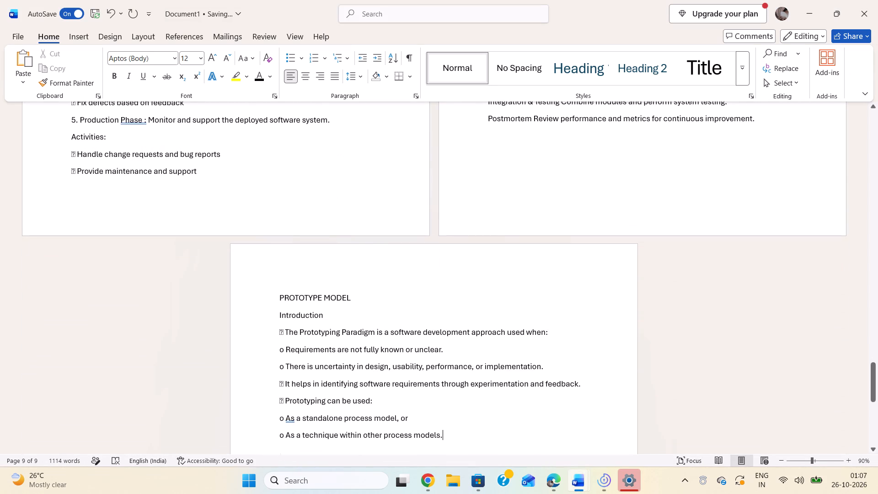
# Select the PROTOTYPE MODEL heading line above the pasted introduction for formatting.
pyautogui.moveTo(362, 306); pyautogui.dragTo(256, 297)
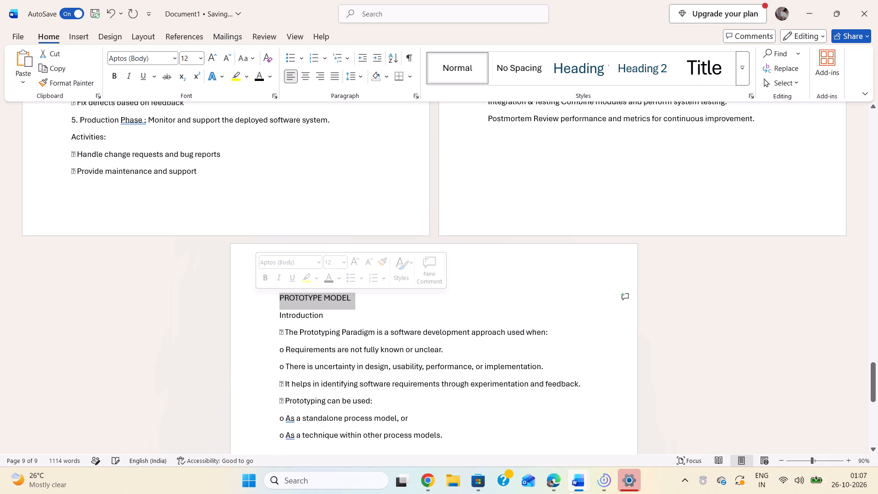
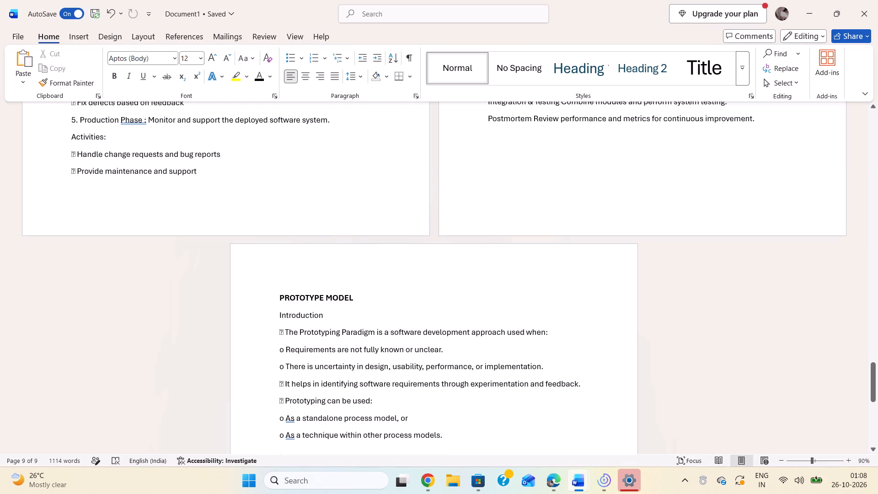
# Add two line breaks after the last PROTOTYPE MODEL introduction line and paste the copied prototyping cycle diagram there.
pyautogui.click(450, 437)
pyautogui.press('Return')
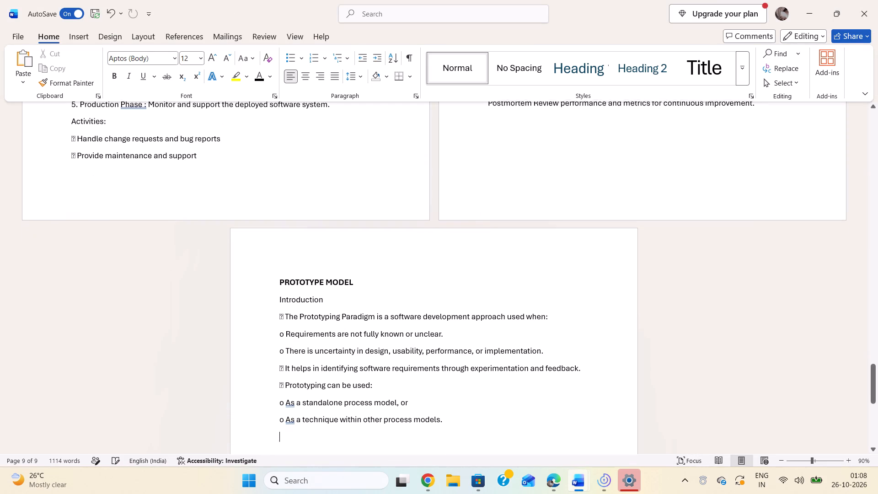
pyautogui.press('Return')
pyautogui.hotkey('ctrl', 'v')
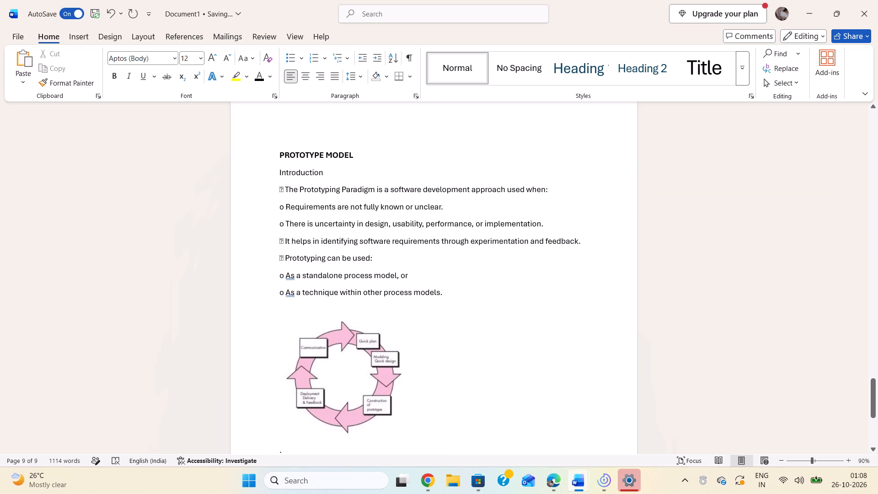
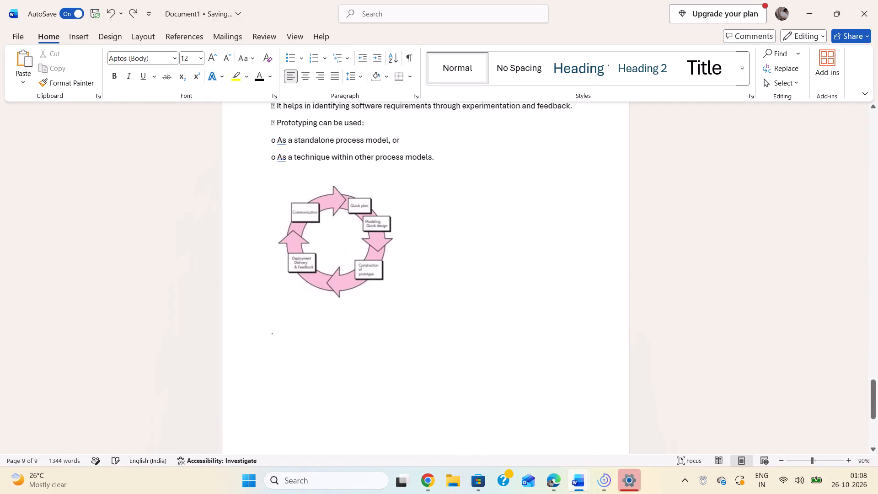
# Paste the copied Prototyping Process Steps, Advantages and Disadvantages / Risks notes below the prototype cycle diagram and check the pasted pages.
pyautogui.scroll(-1, 459, 385)
pyautogui.hotkey('ctrl', 'v')
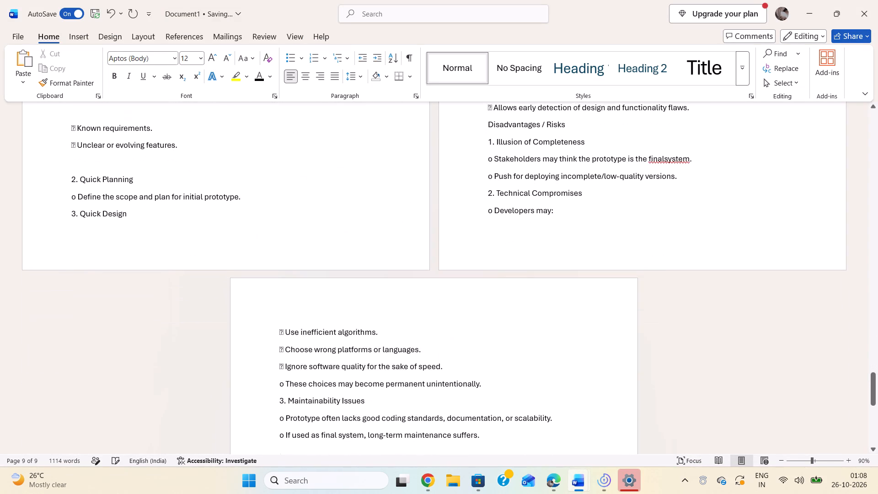
pyautogui.scroll(5, 459, 385)
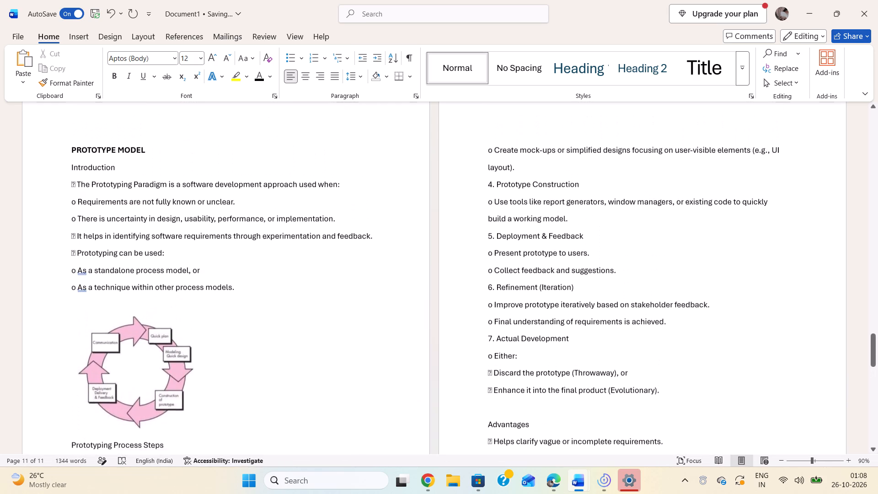
pyautogui.scroll(1, 459, 385)
pyautogui.scroll(-2, 459, 385)
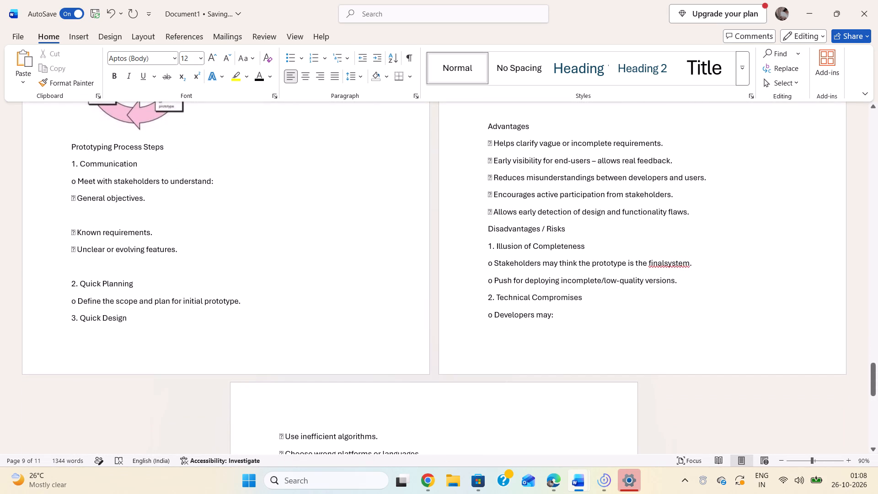
# Delete the early visibility for end-users and early detection of design flaws bullets from the Prototype Model's Advantages list.
pyautogui.scroll(1, 459, 385)
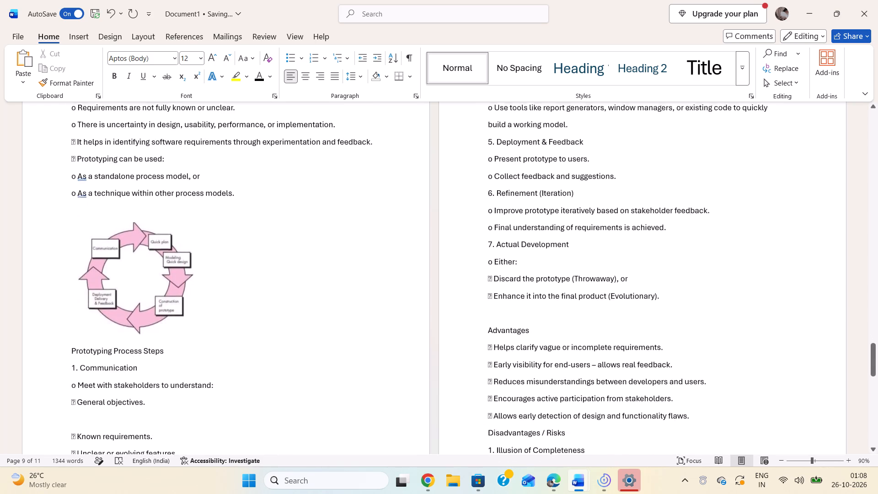
pyautogui.scroll(1, 459, 385)
pyautogui.scroll(-1, 459, 385)
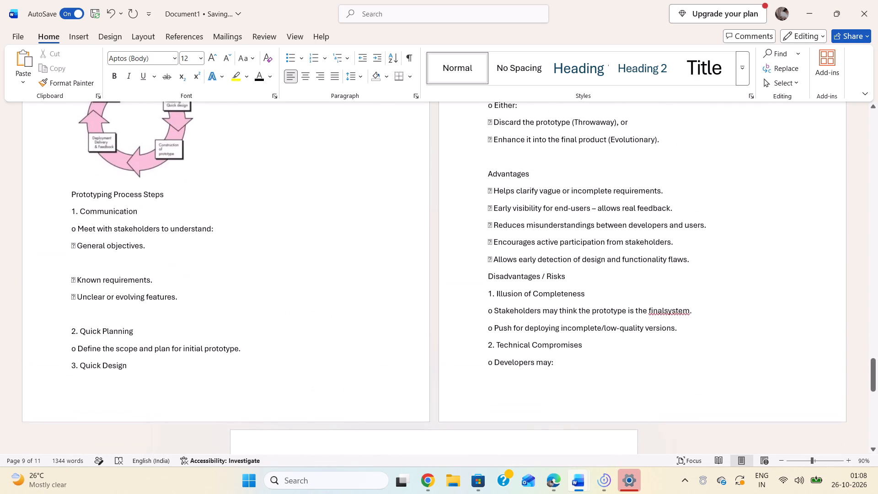
pyautogui.scroll(1, 459, 385)
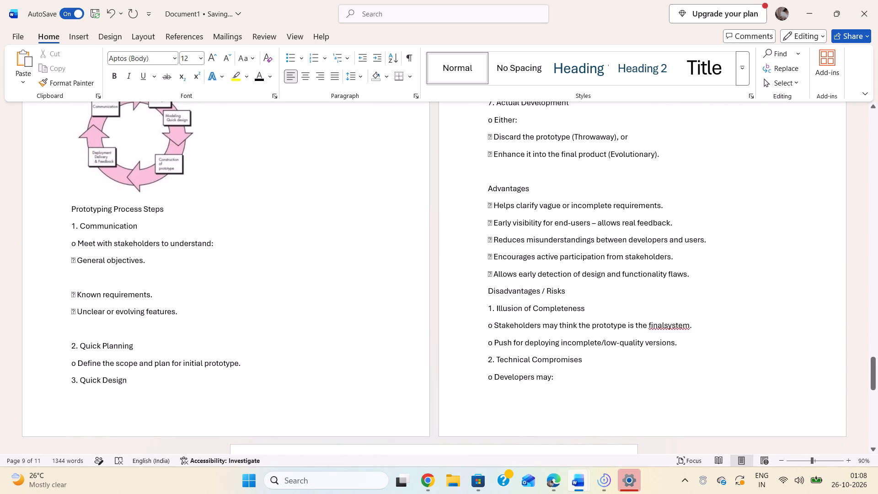
pyautogui.moveTo(487, 223); pyautogui.dragTo(680, 223)
pyautogui.press('BackSpace')
pyautogui.press('BackSpace')
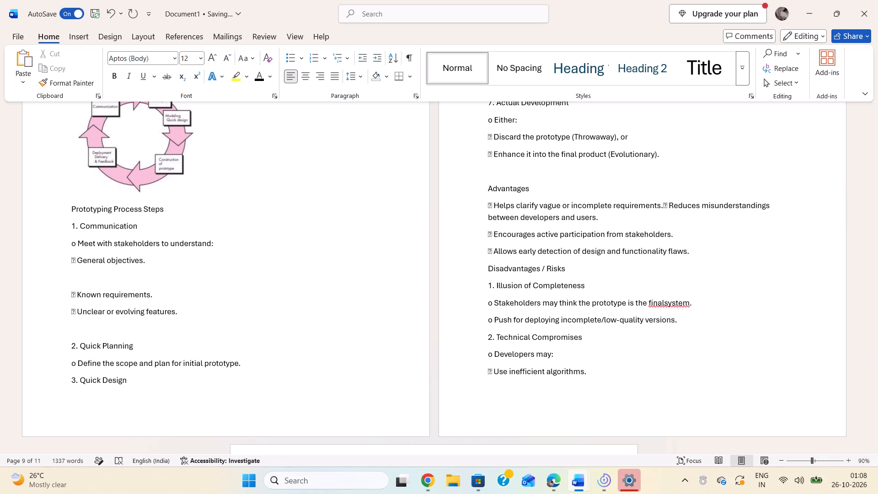
pyautogui.press('Return')
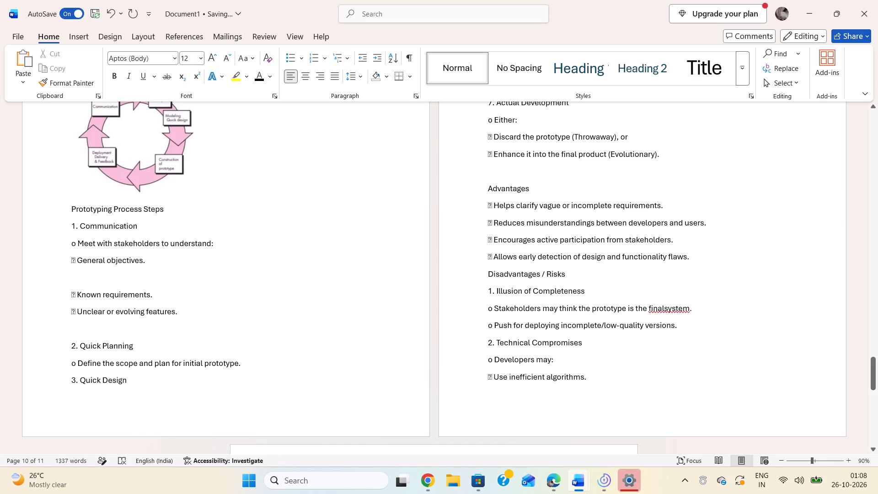
pyautogui.moveTo(489, 258); pyautogui.dragTo(721, 254)
pyautogui.press('BackSpace')
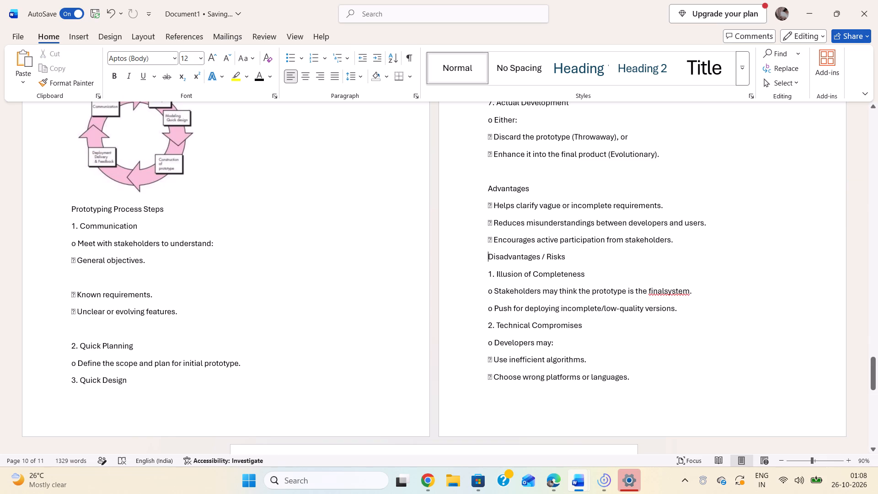
# Delete the final Disadvantages lines from "These choices may become permanent unintentionally" through the whole "3. Maintainability Issues" item.
pyautogui.scroll(-2, 482, 325)
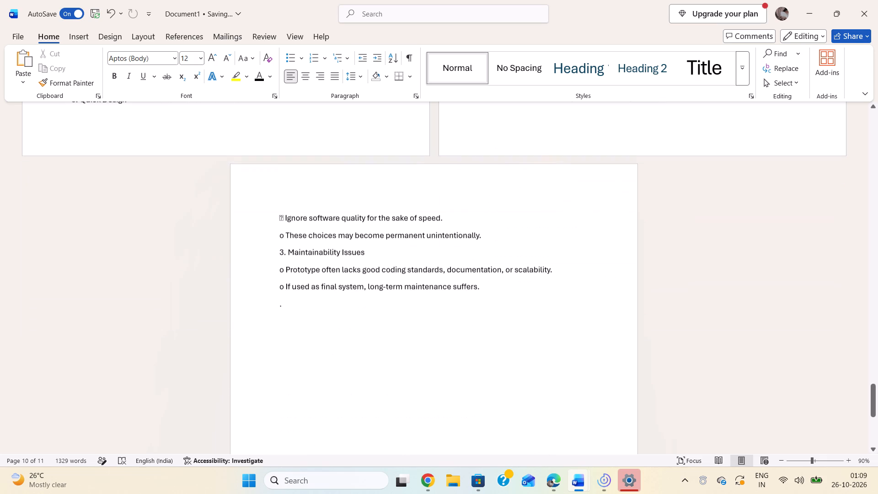
pyautogui.moveTo(276, 215); pyautogui.dragTo(351, 231)
pyautogui.click(281, 232)
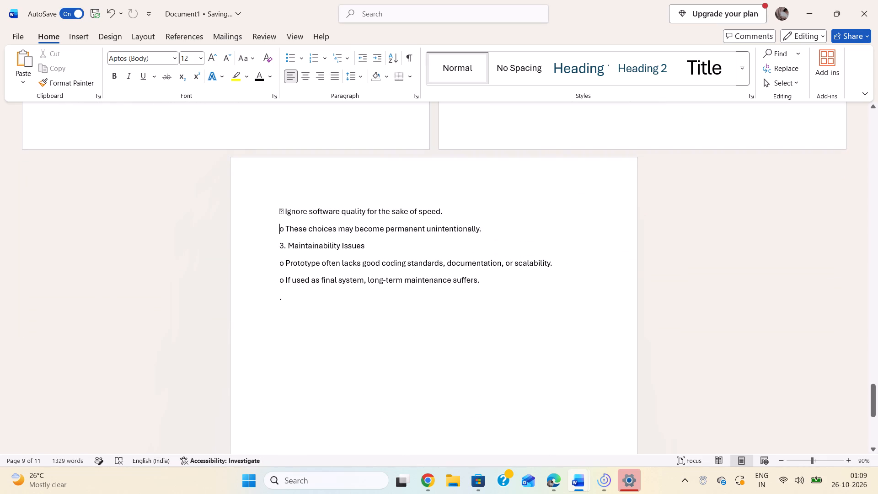
pyautogui.moveTo(278, 229); pyautogui.dragTo(539, 286)
pyautogui.press('BackSpace')
pyautogui.press('BackSpace')
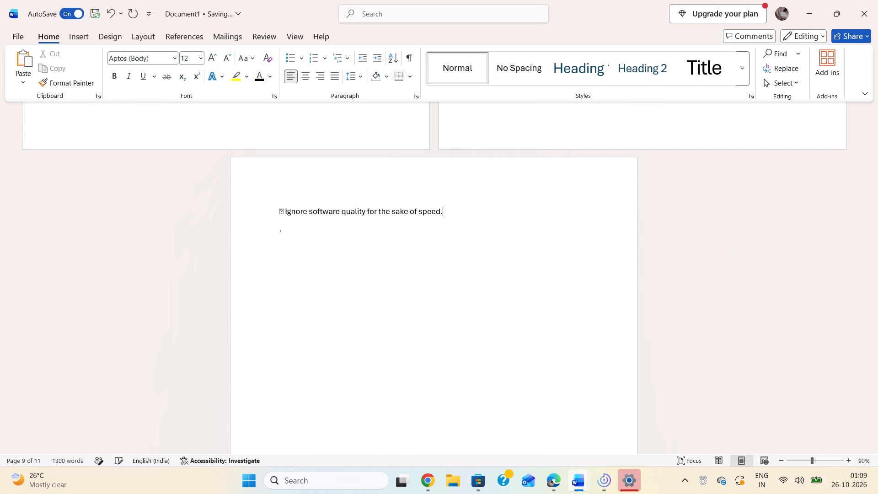
# Remove the blank line between the Actual Development item and the Advantages heading.
pyautogui.scroll(2, 539, 286)
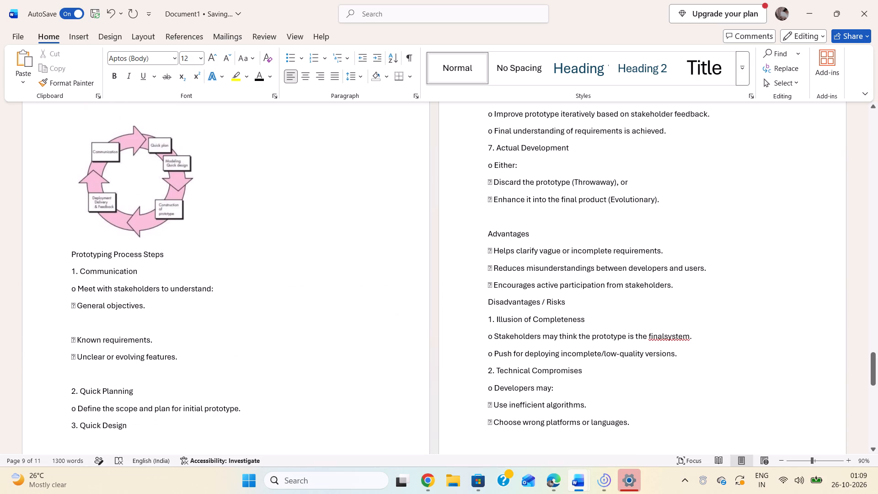
pyautogui.click(484, 224)
pyautogui.press('\\')
pyautogui.press('BackSpace')
pyautogui.press('BackSpace')
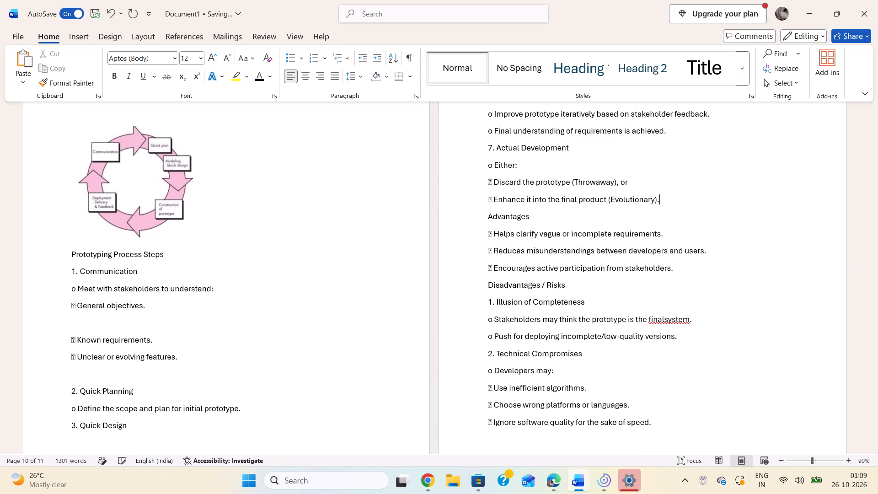
# Make the Advantages and Disadvantages / Risks headings of the Prototype Model section bold.
pyautogui.hscroll(1, 484, 224)
pyautogui.scroll(1, 484, 224)
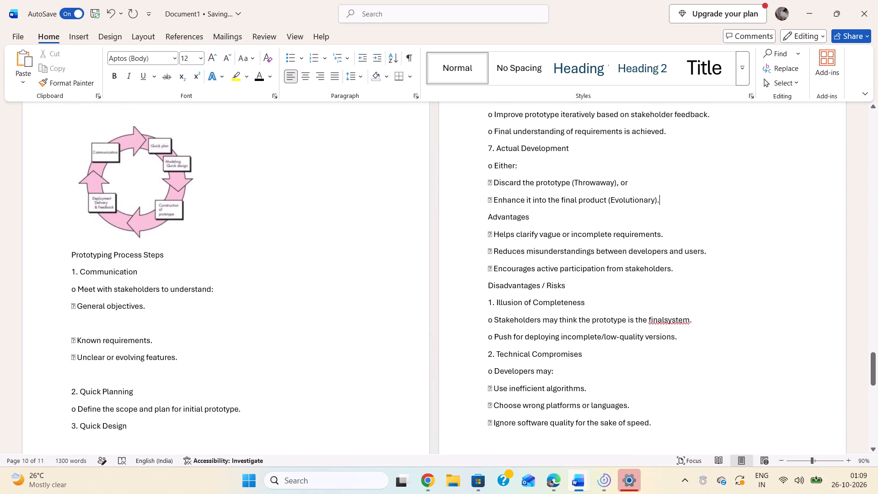
pyautogui.moveTo(546, 220); pyautogui.dragTo(455, 222)
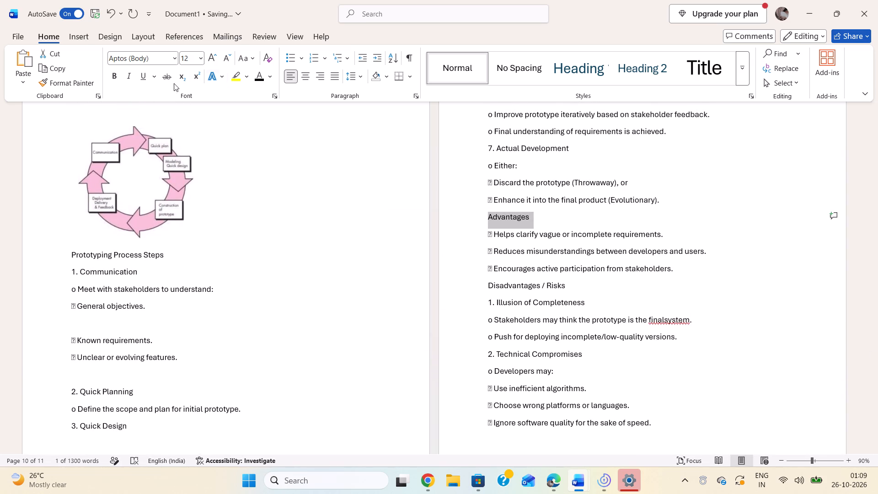
pyautogui.click(115, 77)
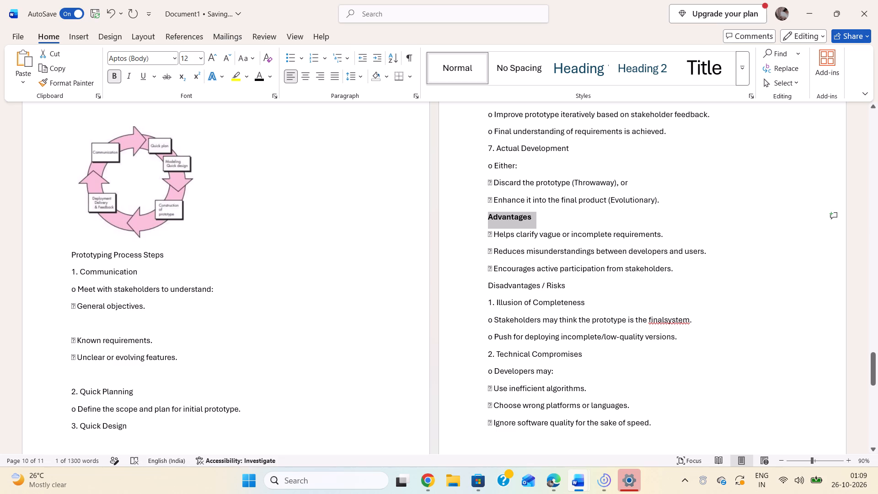
pyautogui.moveTo(564, 285); pyautogui.dragTo(478, 291)
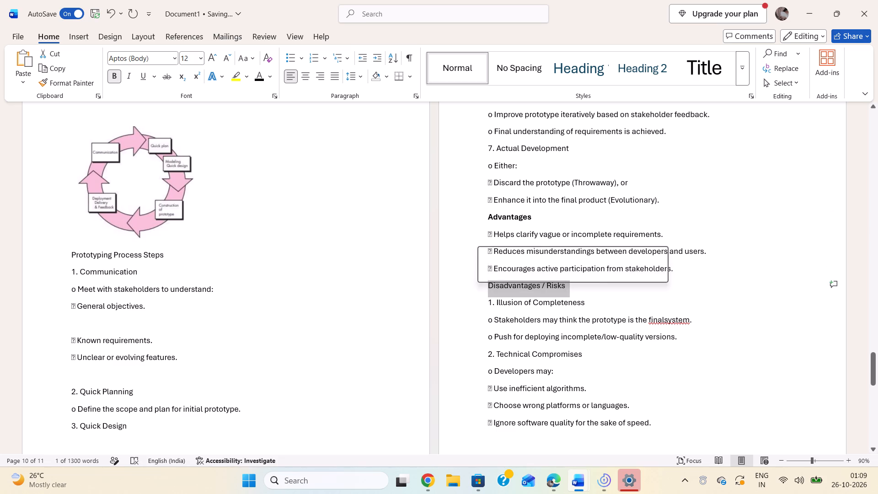
pyautogui.click(108, 77)
pyautogui.scroll(1, 339, 229)
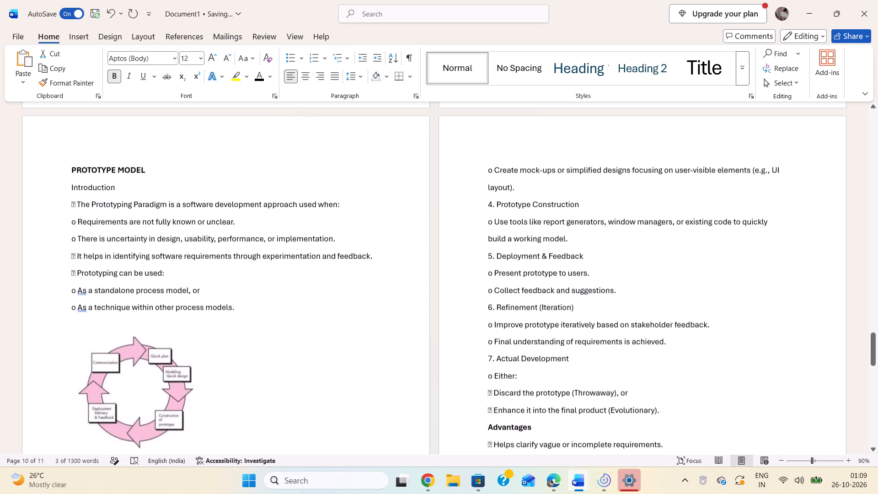
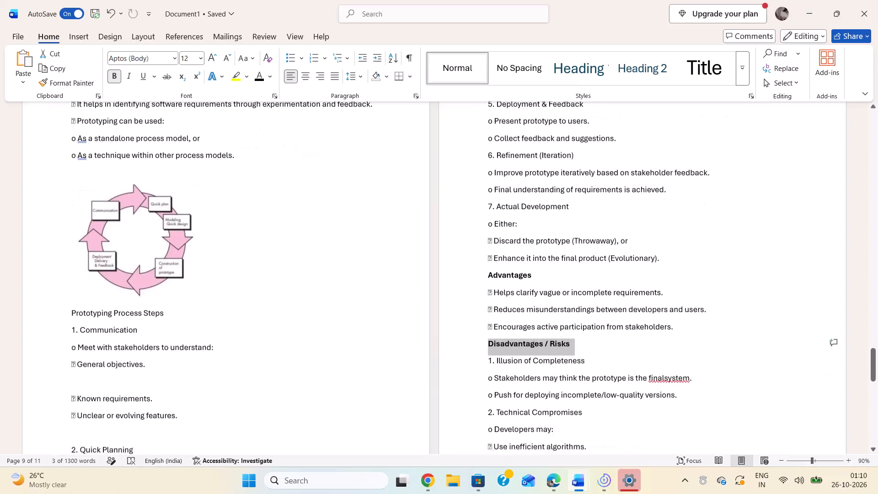
# Remove the blank line between the General objectives and Known requirements bullets under 1. Communication.
pyautogui.scroll(-1, 246, 242)
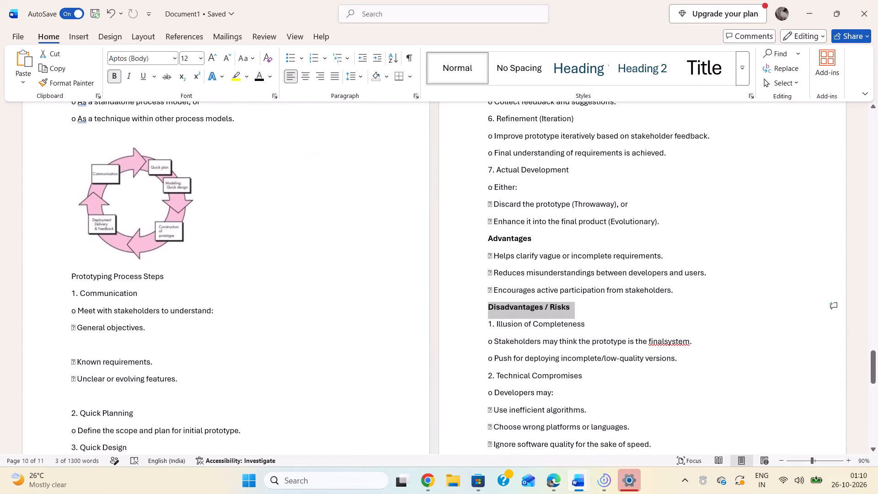
pyautogui.scroll(-1, 246, 242)
pyautogui.scroll(1, 246, 242)
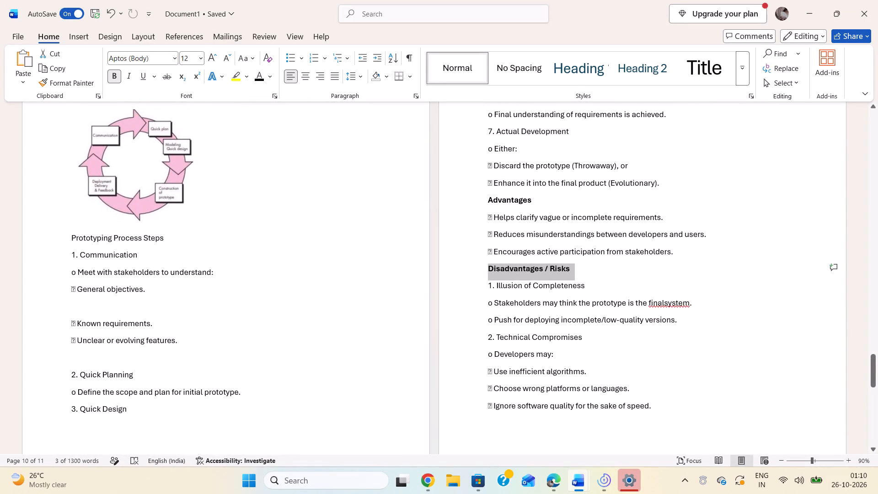
pyautogui.click(72, 319)
pyautogui.press('BackSpace')
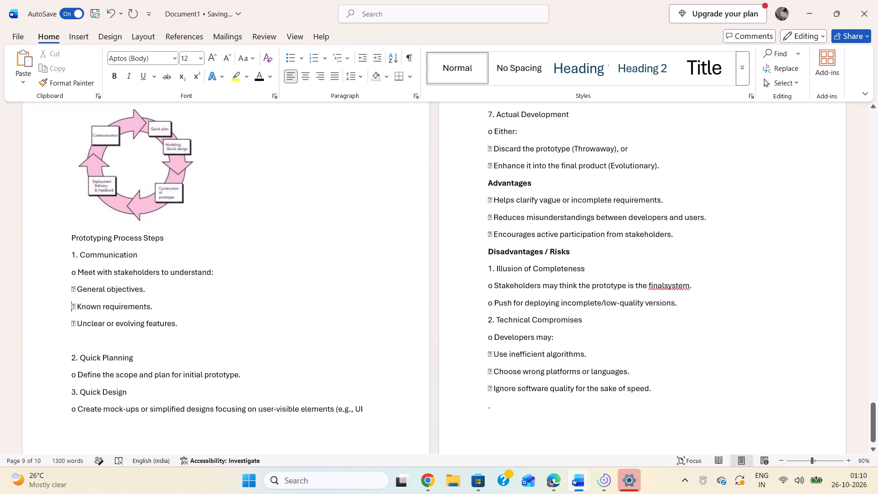
# Remove the blank line between the Unclear or evolving features bullet and the 2. Quick Planning item.
pyautogui.scroll(2, 268, 349)
pyautogui.scroll(-2, 268, 349)
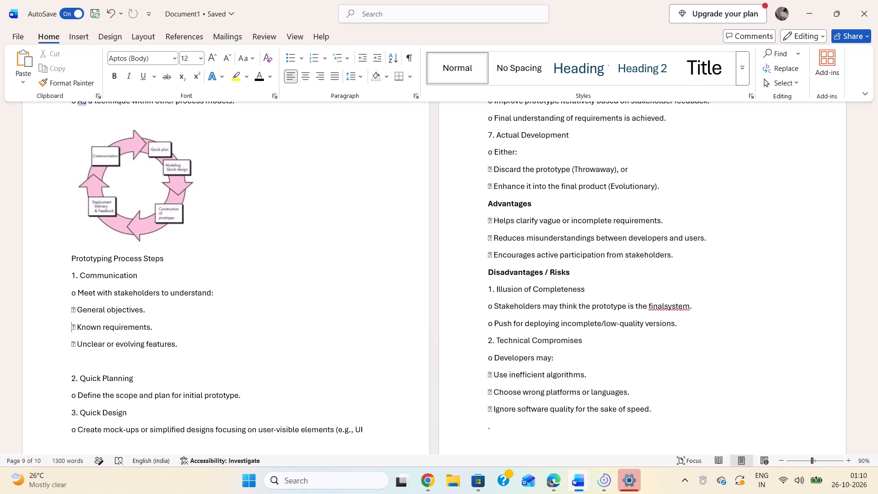
pyautogui.scroll(1, 268, 349)
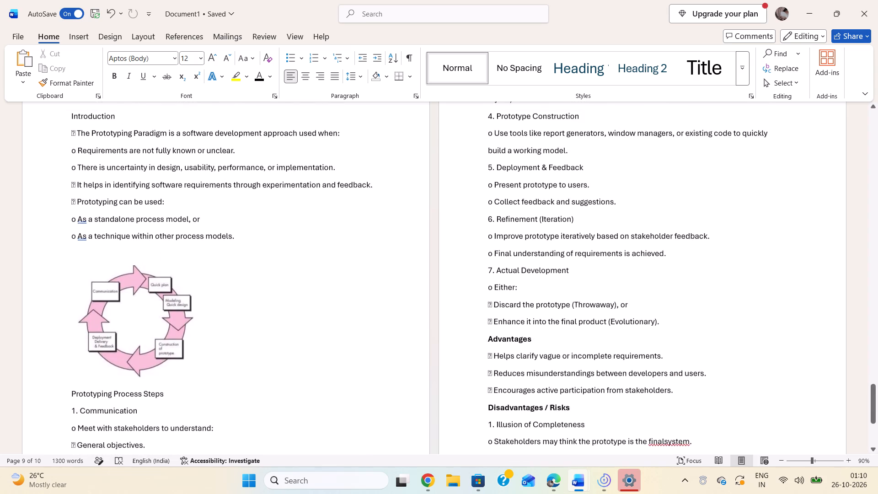
pyautogui.scroll(1, 268, 349)
pyautogui.scroll(-1, 268, 349)
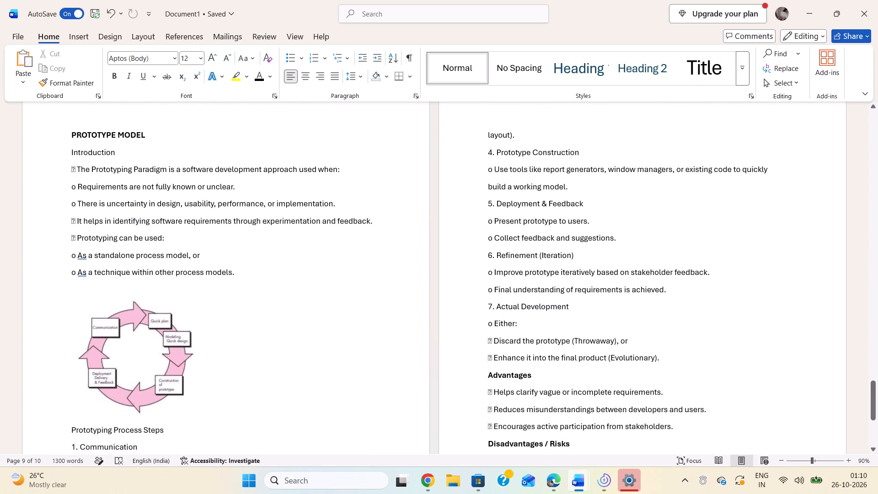
pyautogui.scroll(-2, 333, 156)
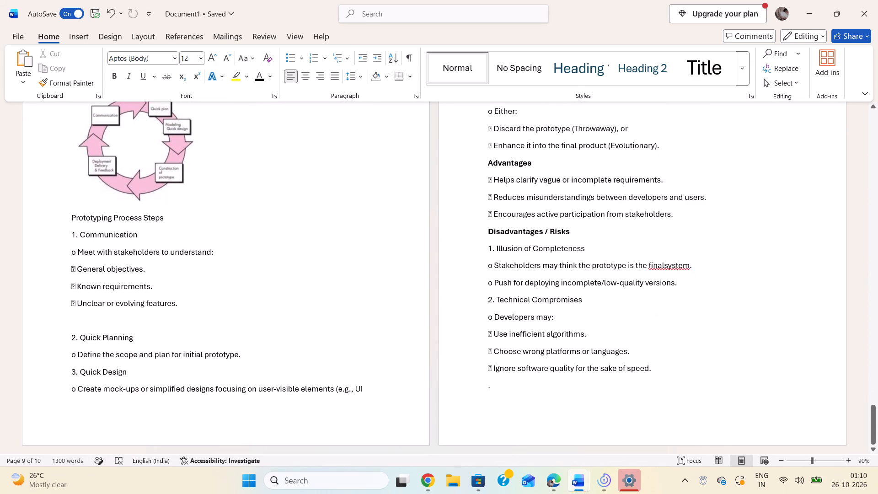
pyautogui.click(68, 328)
pyautogui.press('BackSpace')
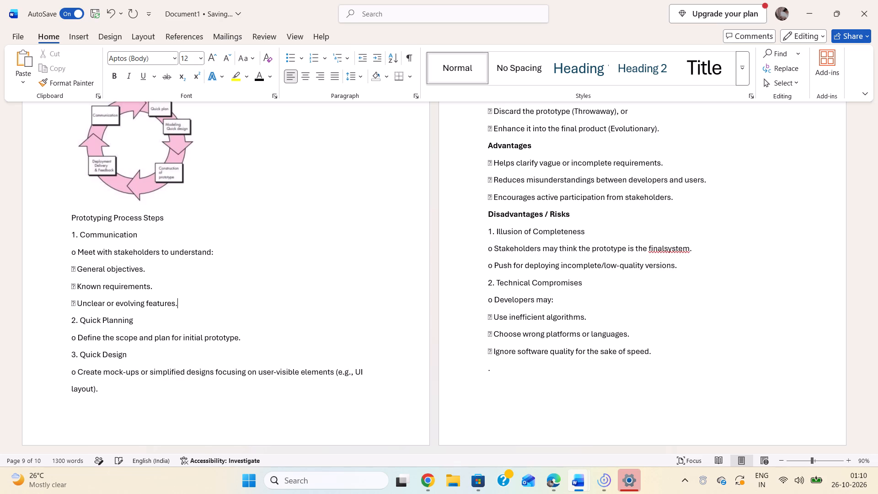
# Look through the whole document from the Waterfall Model to the Prototype Model section, including an overview of all pages.
pyautogui.scroll(1, 68, 328)
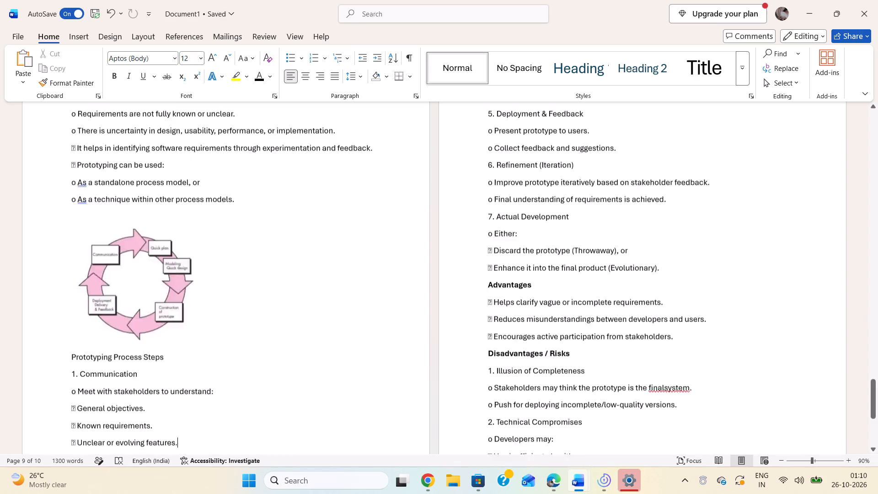
pyautogui.scroll(2, 68, 328)
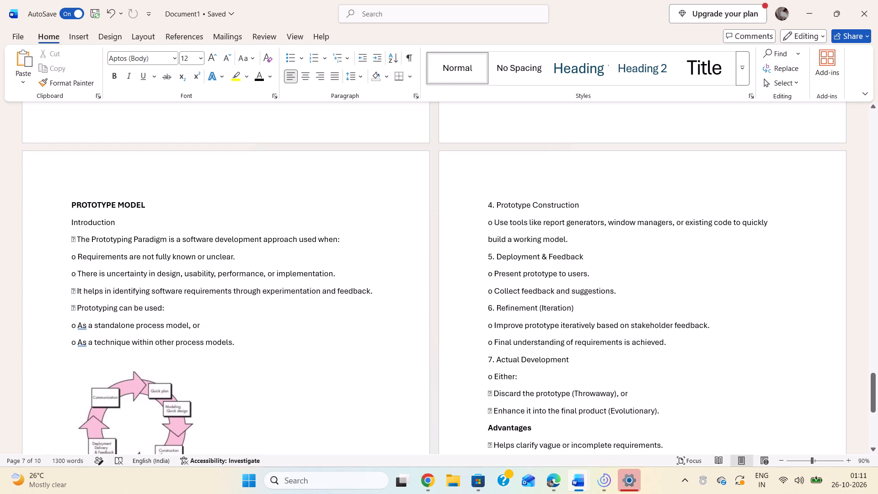
pyautogui.scroll(-3, 1, 229)
pyautogui.scroll(2, 1, 229)
pyautogui.scroll(-1, 1, 229)
pyautogui.scroll(20, 1, 229)
pyautogui.scroll(11, 1, 229)
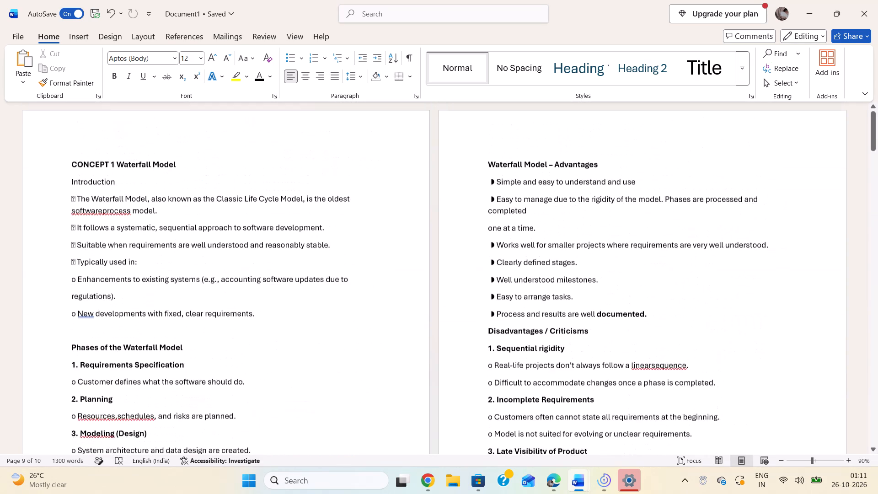
pyautogui.scroll(3, 1, 229)
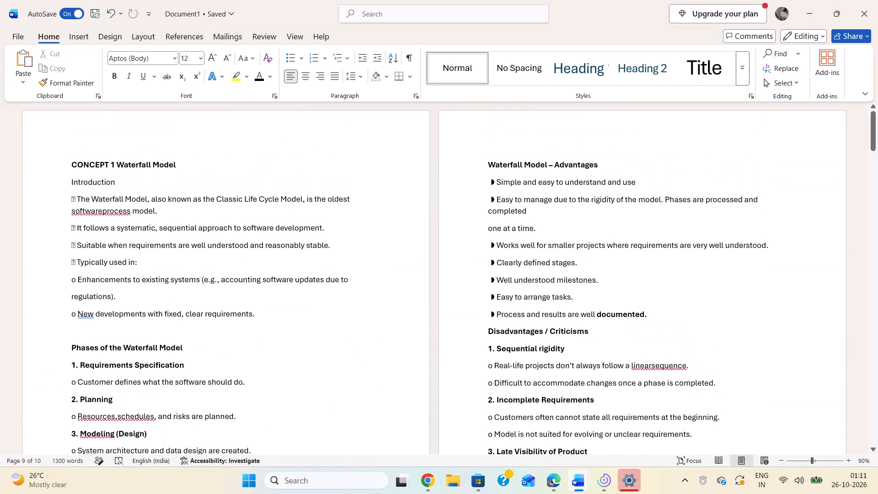
pyautogui.scroll(-17, 161, 125)
pyautogui.scroll(2, 239, 263)
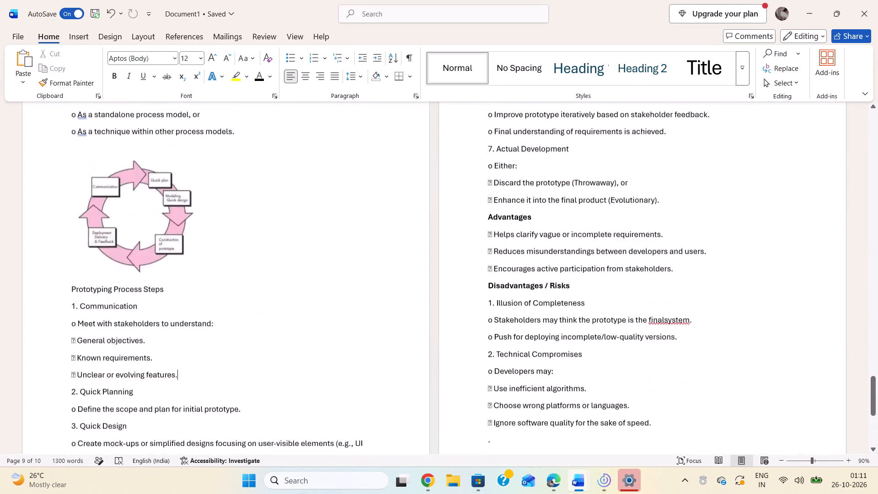
pyautogui.scroll(7, 239, 263)
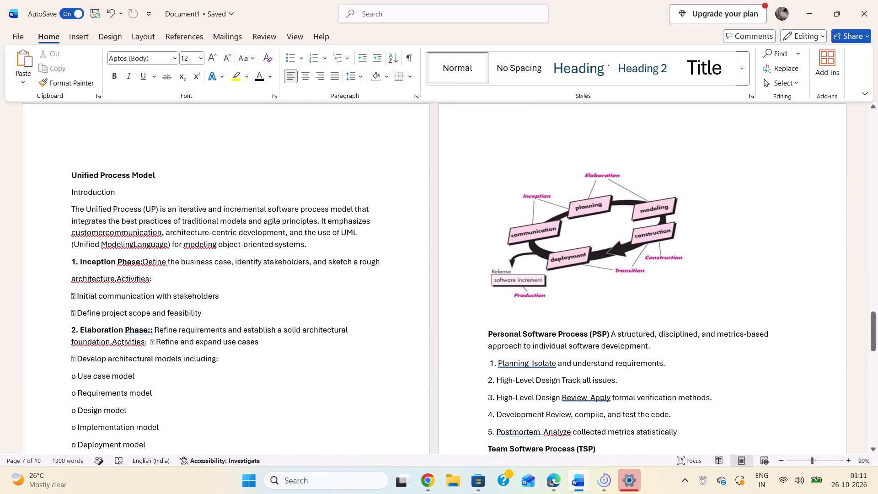
pyautogui.keyDown('ctrl'); pyautogui.scroll(-8, 239, 263); pyautogui.keyUp('ctrl')
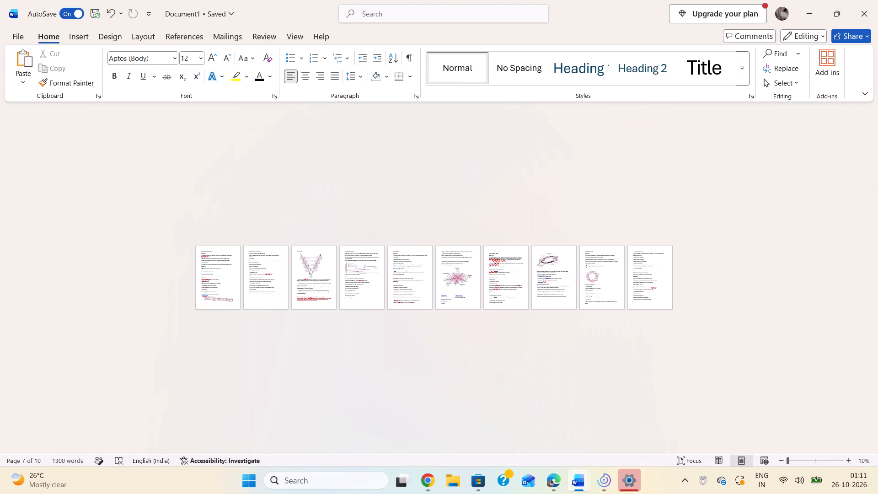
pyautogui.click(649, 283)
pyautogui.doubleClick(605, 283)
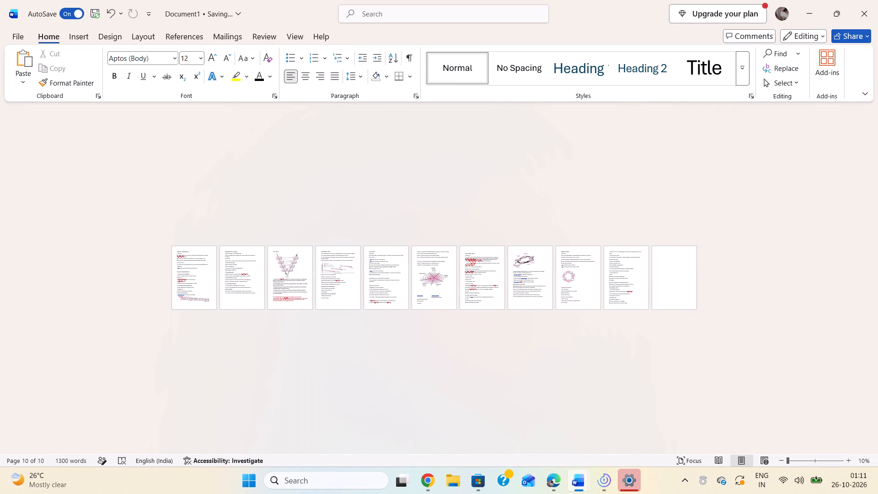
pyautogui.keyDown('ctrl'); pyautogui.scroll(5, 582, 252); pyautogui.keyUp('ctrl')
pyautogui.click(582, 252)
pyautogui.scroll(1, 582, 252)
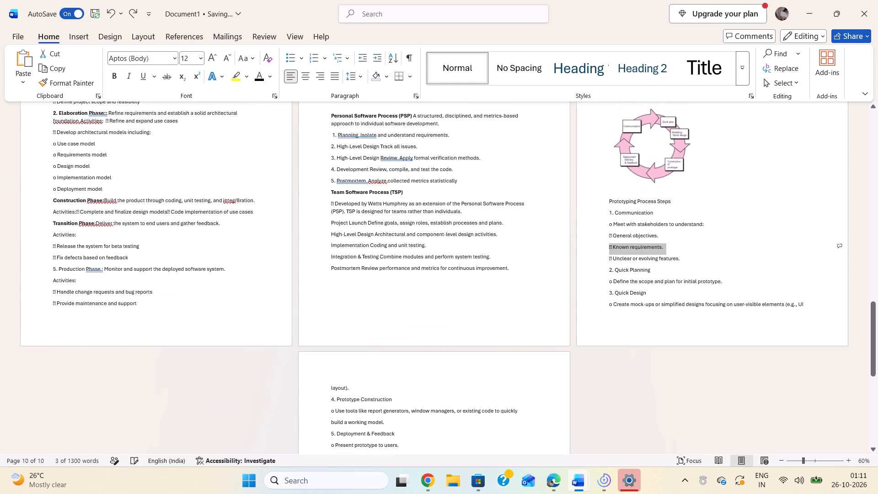
# Review the Unified Process, PSP/TSP and Prototype Model pages side by side at 60% zoom, through the document's end.
pyautogui.scroll(1, 582, 252)
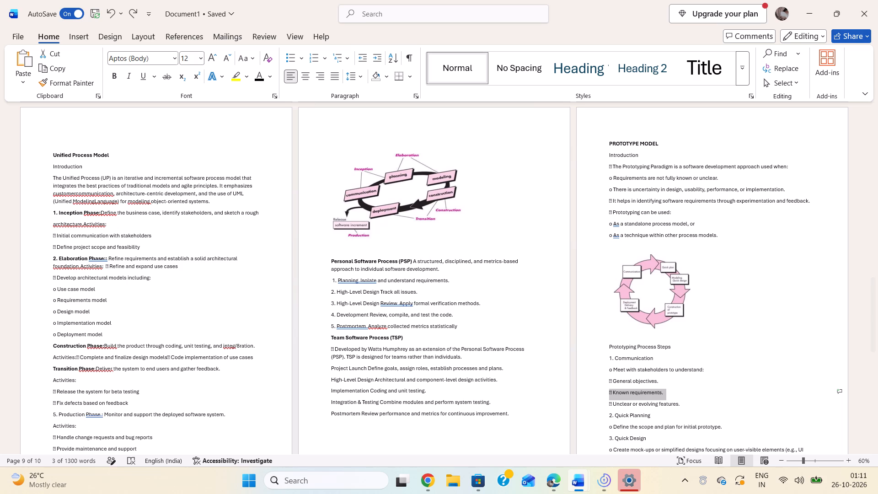
pyautogui.scroll(-2, 697, 236)
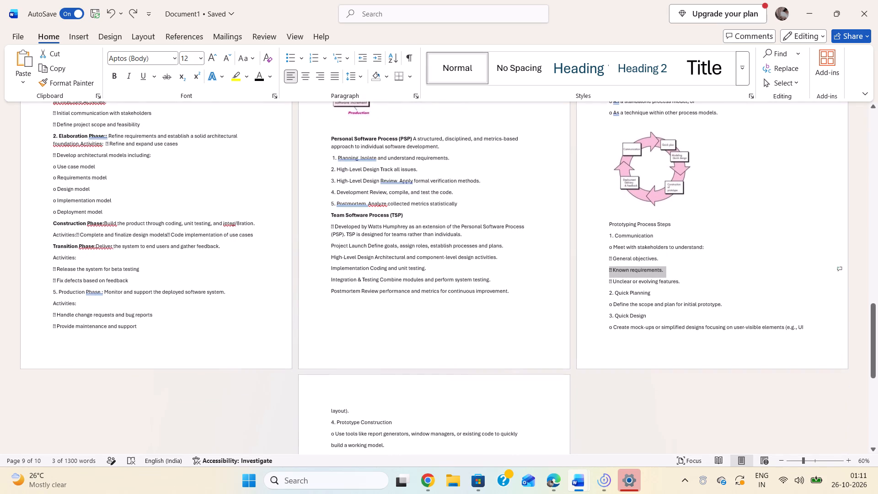
pyautogui.scroll(-1, 697, 236)
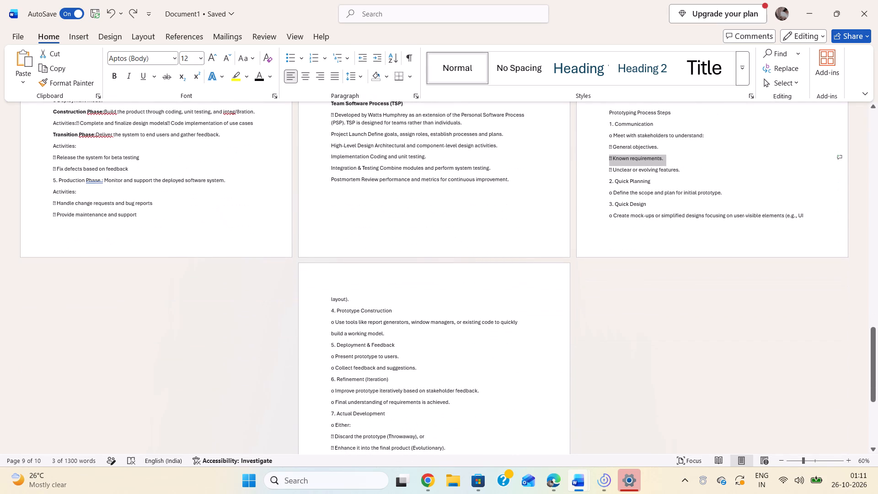
pyautogui.scroll(-1, 697, 236)
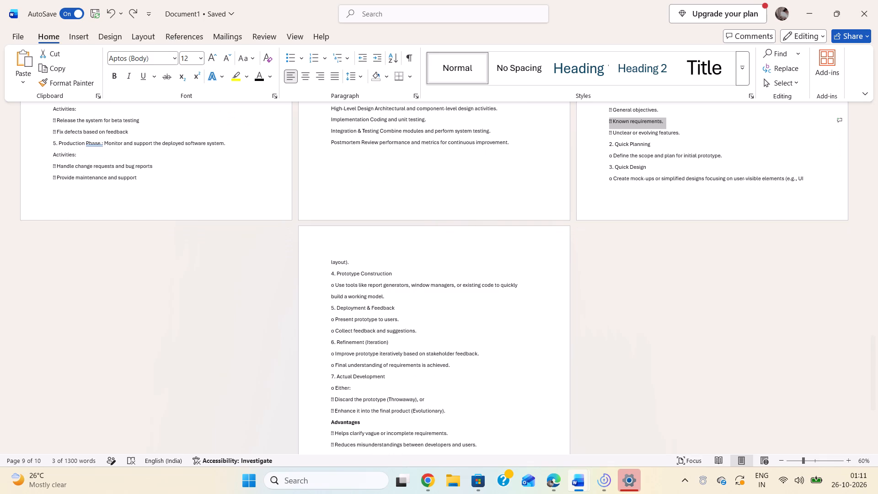
pyautogui.scroll(-1, 697, 236)
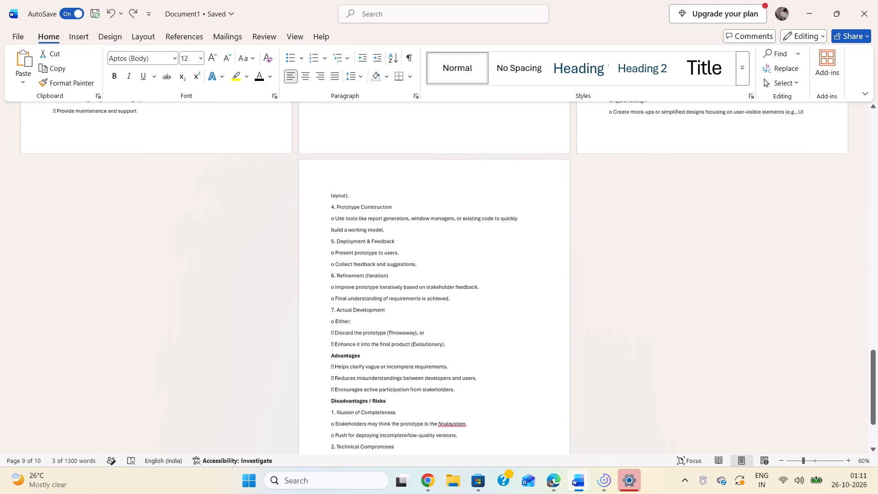
pyautogui.scroll(-1, 697, 236)
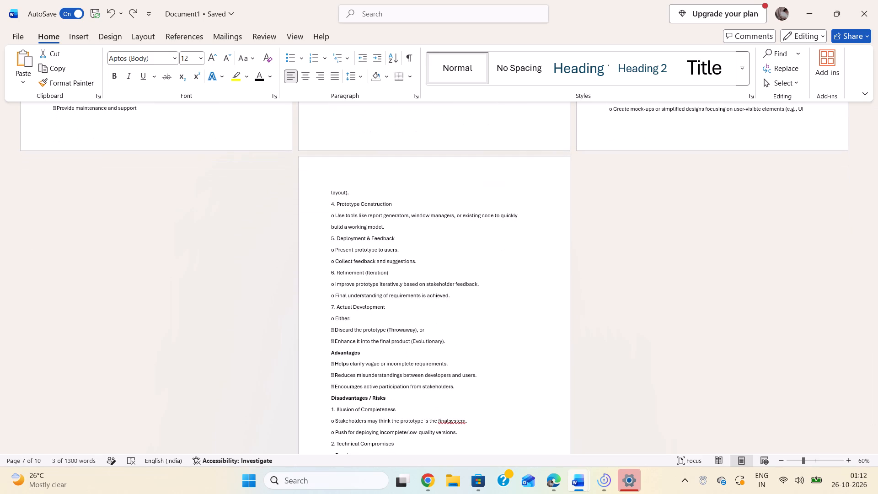
pyautogui.scroll(-2, 697, 236)
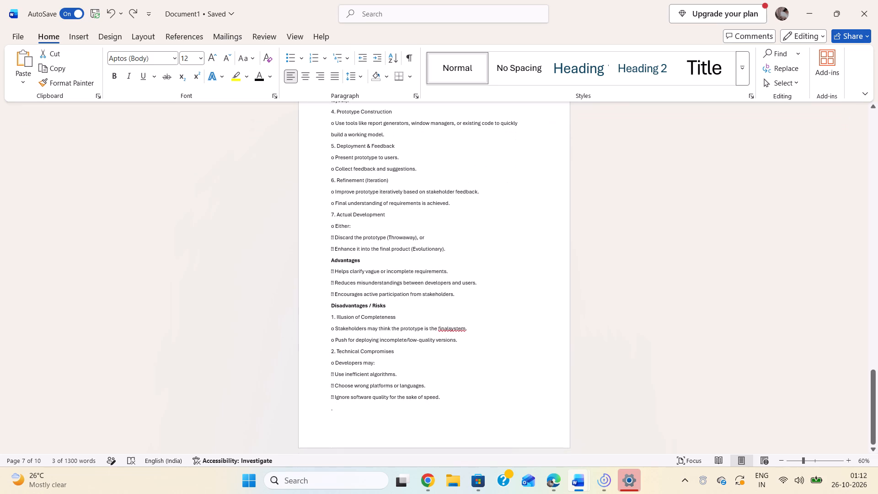
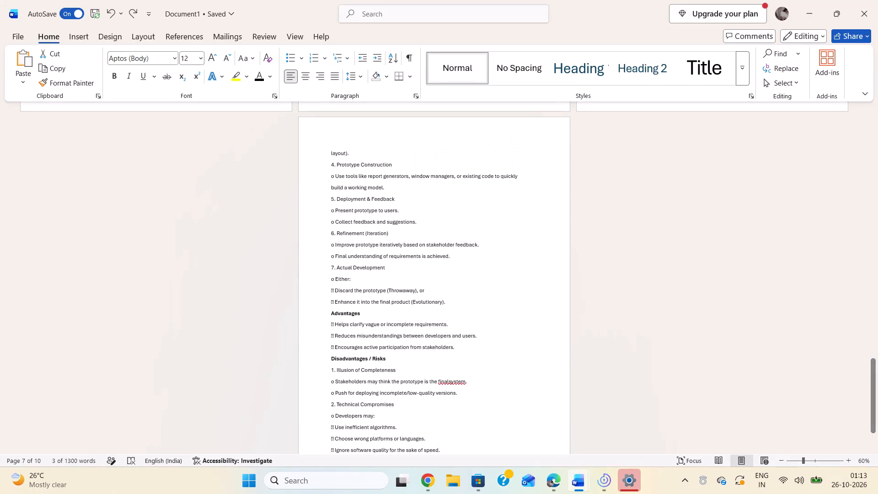
# Examine the last Prototype Model page, from Prototype Construction to Disadvantages / Risks, together with the end of the pages before it.
pyautogui.scroll(-1, 697, 236)
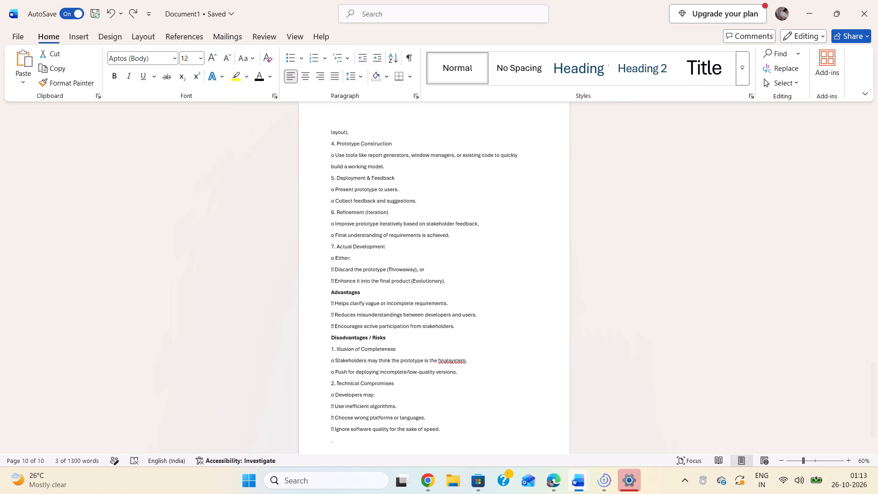
pyautogui.scroll(1, 697, 236)
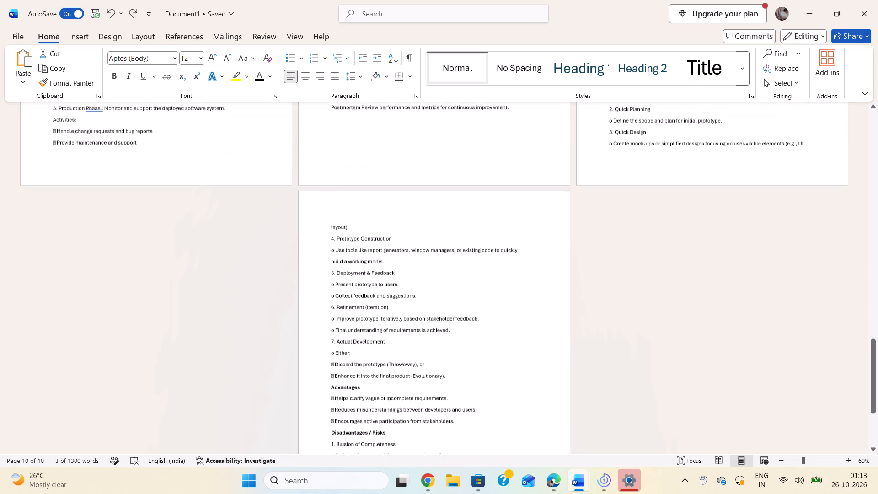
pyautogui.scroll(1, 697, 236)
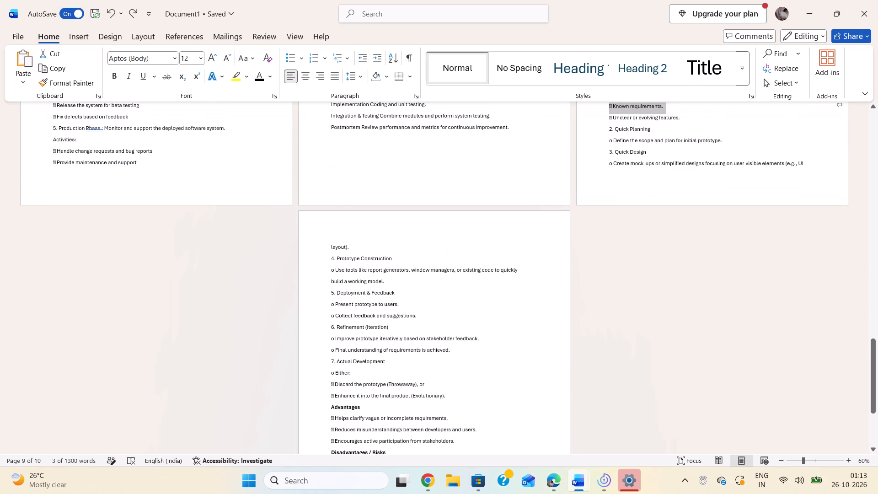
pyautogui.click(697, 236)
pyautogui.scroll(-1, 697, 236)
pyautogui.scroll(1, 697, 236)
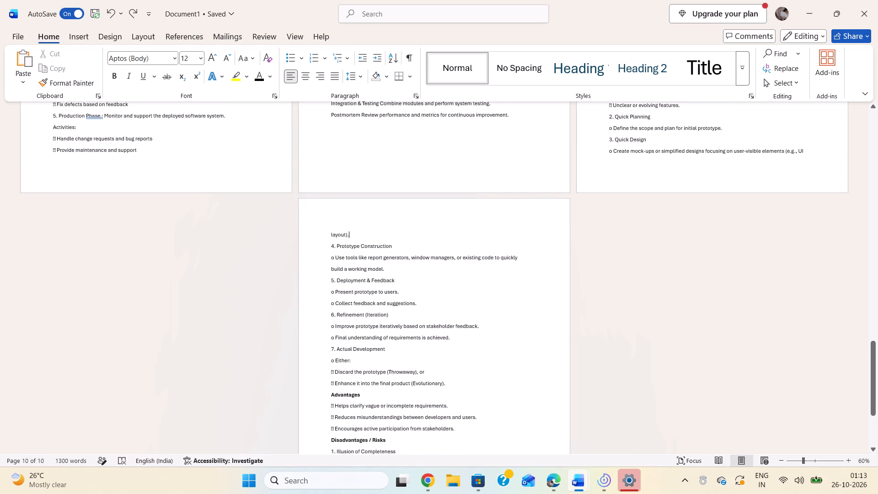
pyautogui.hscroll(1, 697, 236)
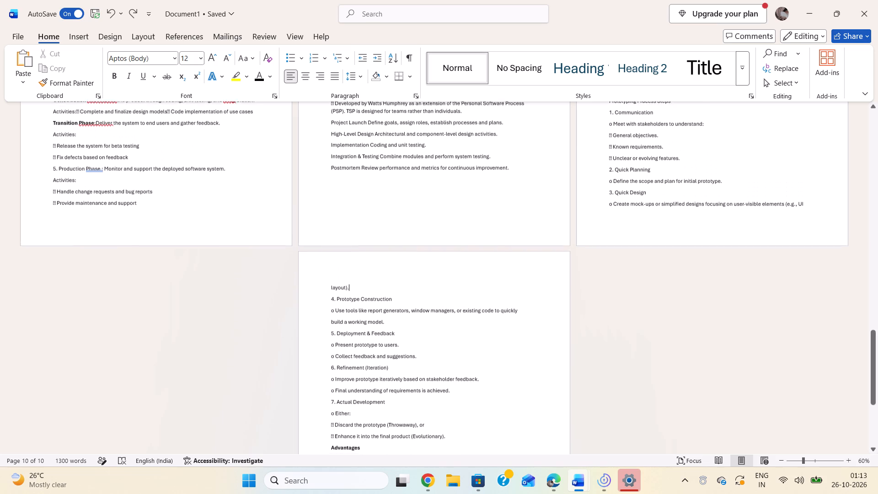
pyautogui.hscroll(1, 697, 236)
pyautogui.scroll(-1, 697, 236)
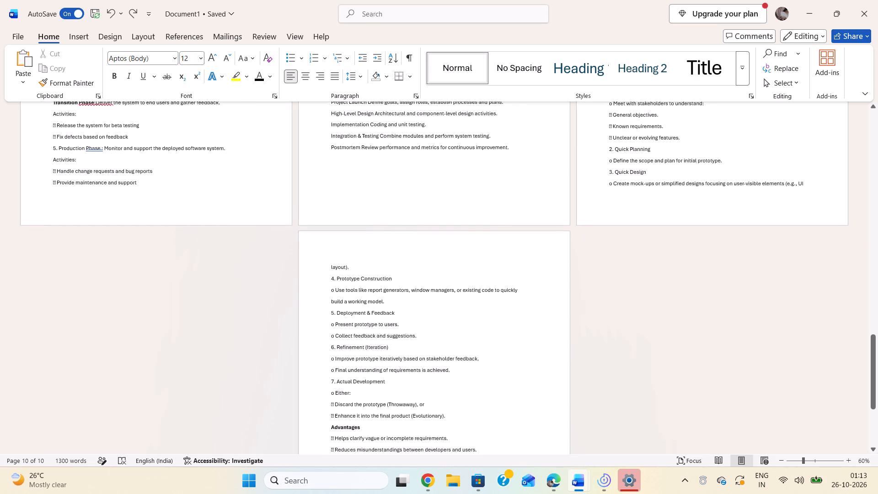
# Go back to the document's start and examine the Waterfall Model, Waterfall advantages and V Model pages.
pyautogui.scroll(5, 697, 236)
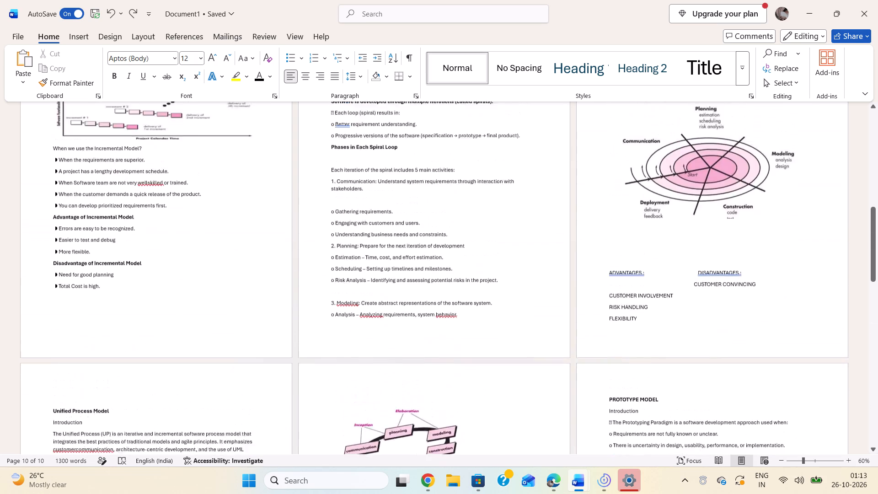
pyautogui.scroll(2, 697, 236)
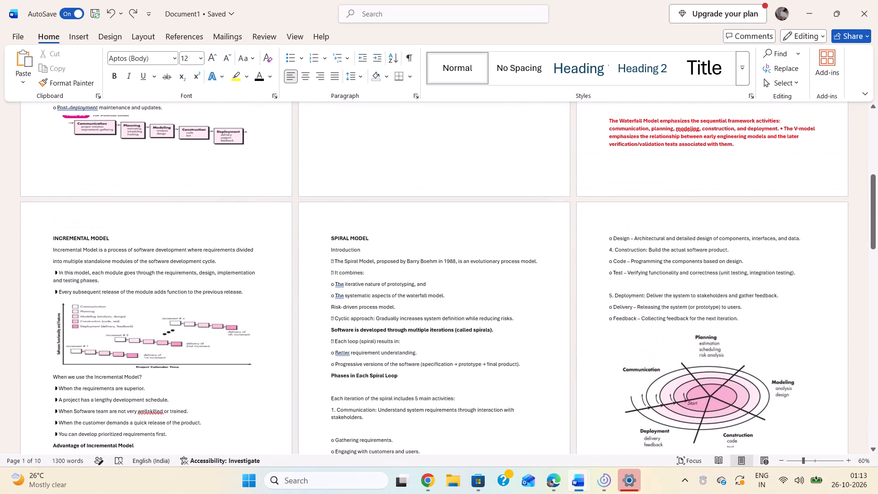
pyautogui.scroll(5, 697, 236)
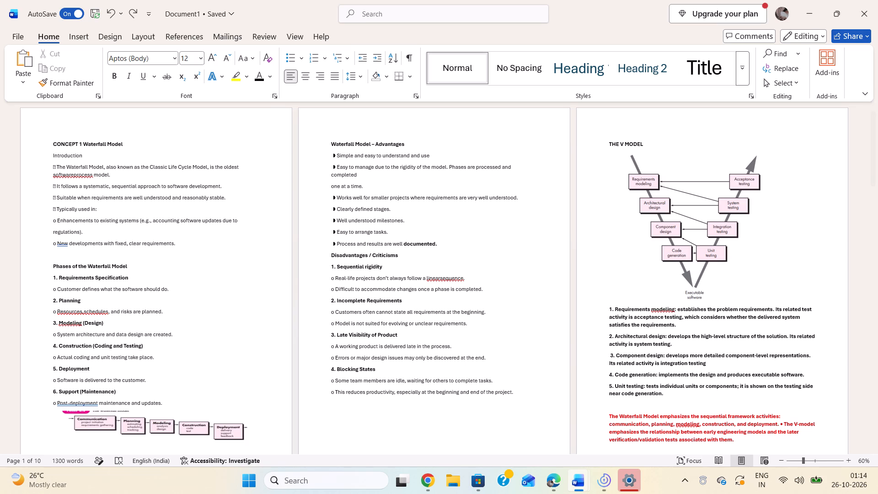
pyautogui.scroll(-1, 238, 215)
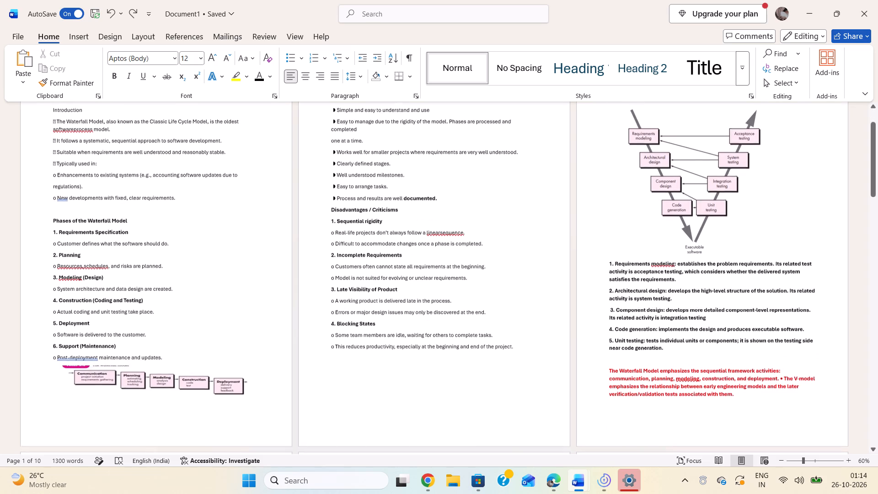
pyautogui.scroll(-1, 238, 215)
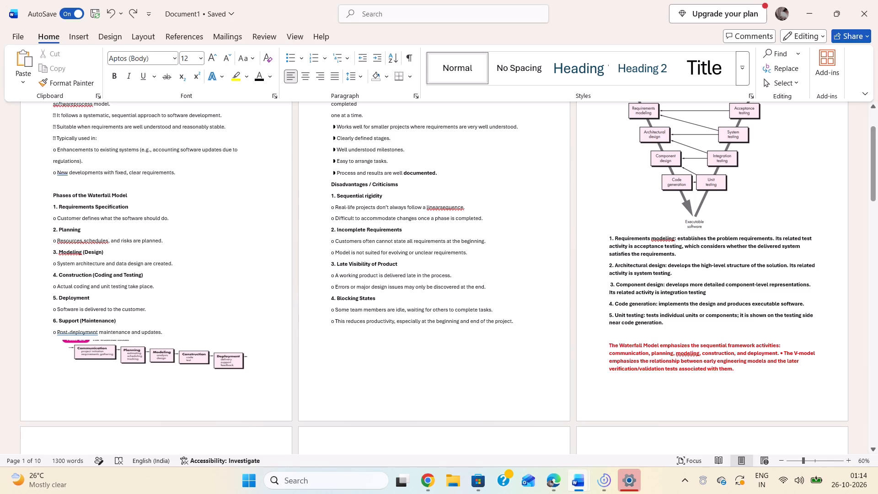
pyautogui.scroll(1, 295, 245)
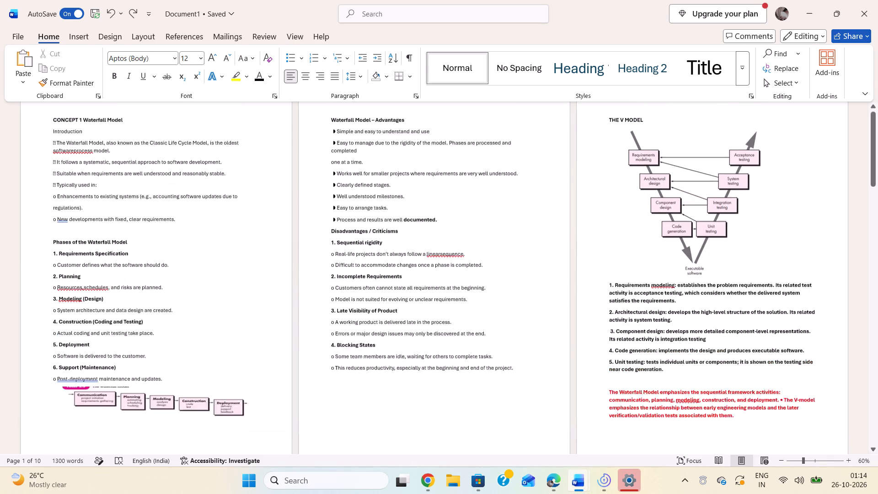
pyautogui.scroll(1, 295, 245)
pyautogui.scroll(-1, 295, 245)
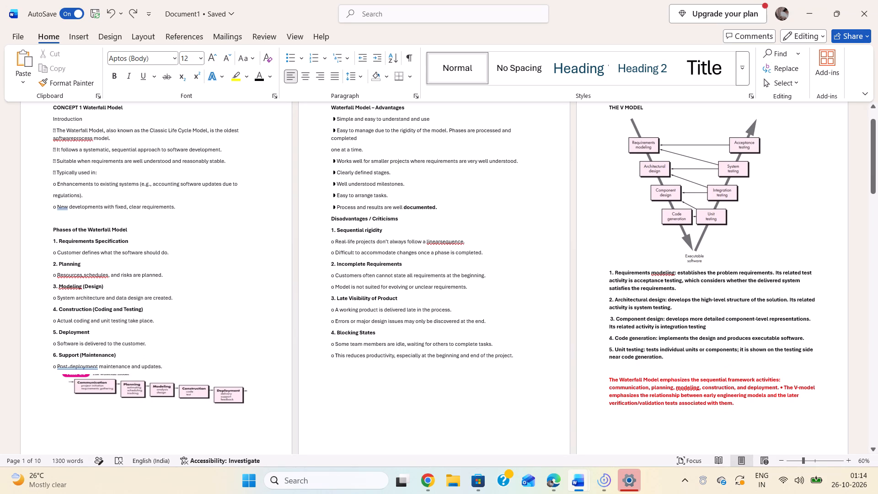
pyautogui.scroll(-1, 366, 211)
pyautogui.scroll(1, 366, 211)
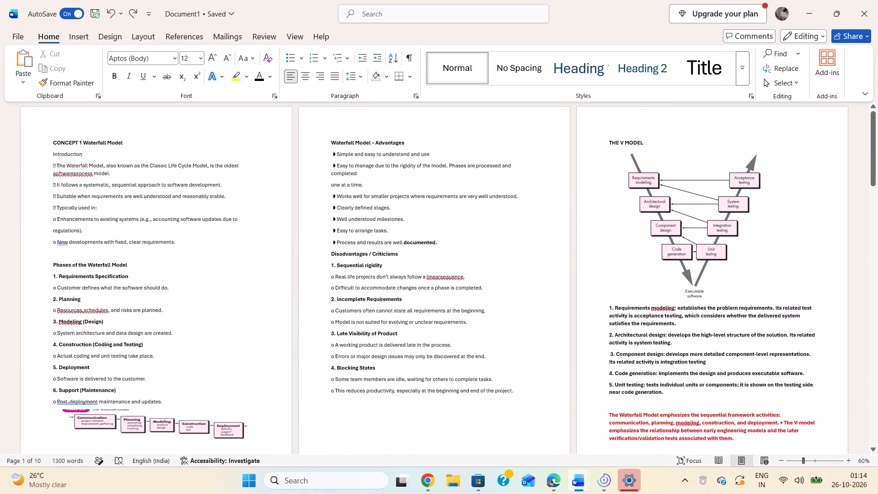
# Read on from the first pages and examine the Incremental Model and Spiral Model pages, including their diagrams and lists.
pyautogui.hscroll(1, 366, 211)
pyautogui.scroll(-2, 657, 181)
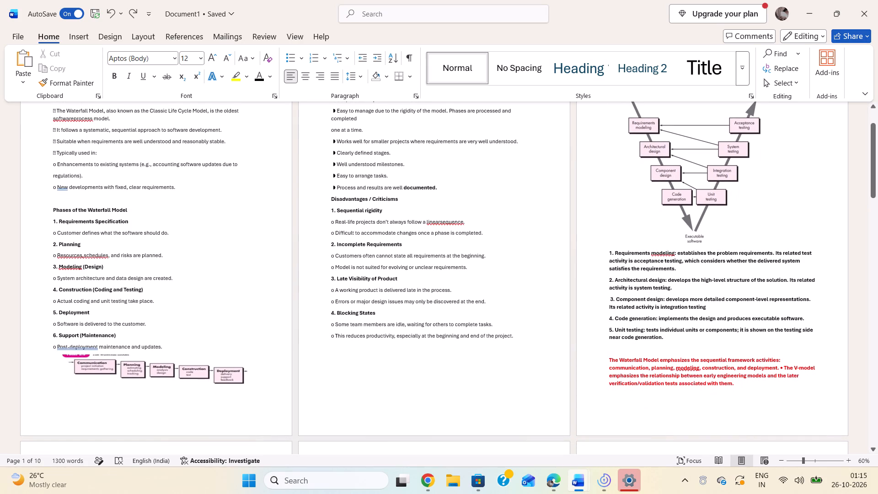
pyautogui.scroll(-2, 459, 203)
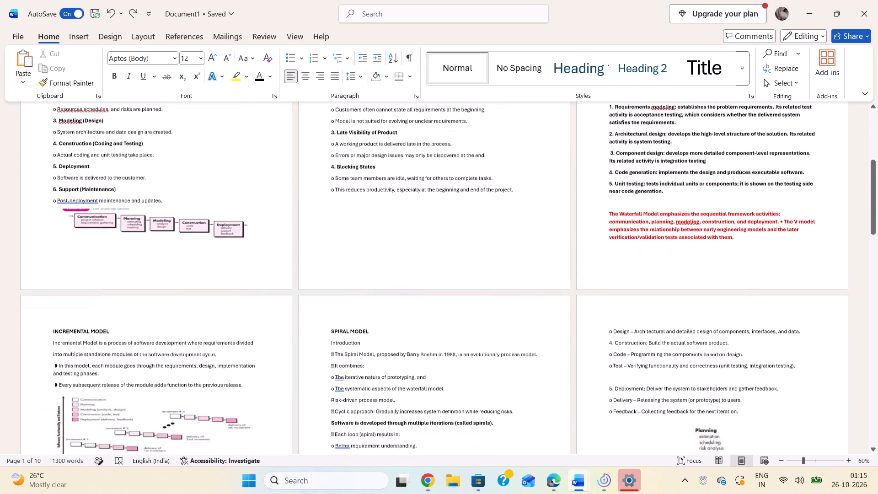
pyautogui.scroll(-1, 459, 203)
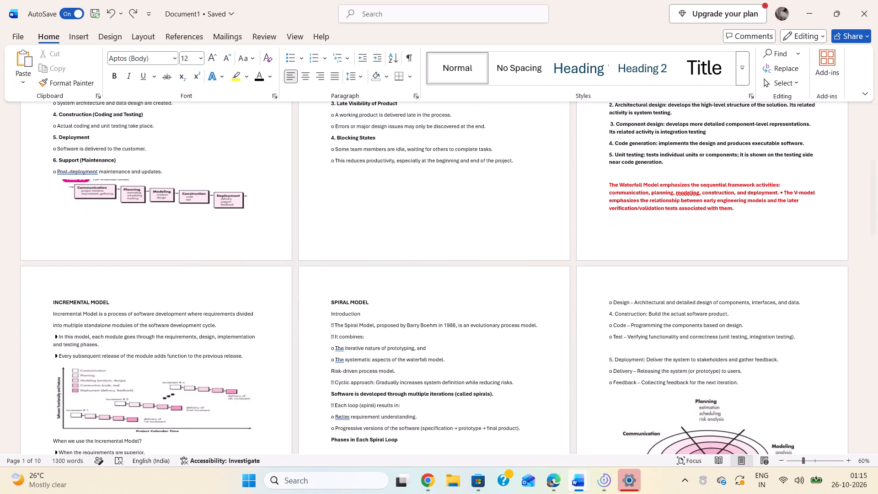
pyautogui.scroll(-1, 459, 203)
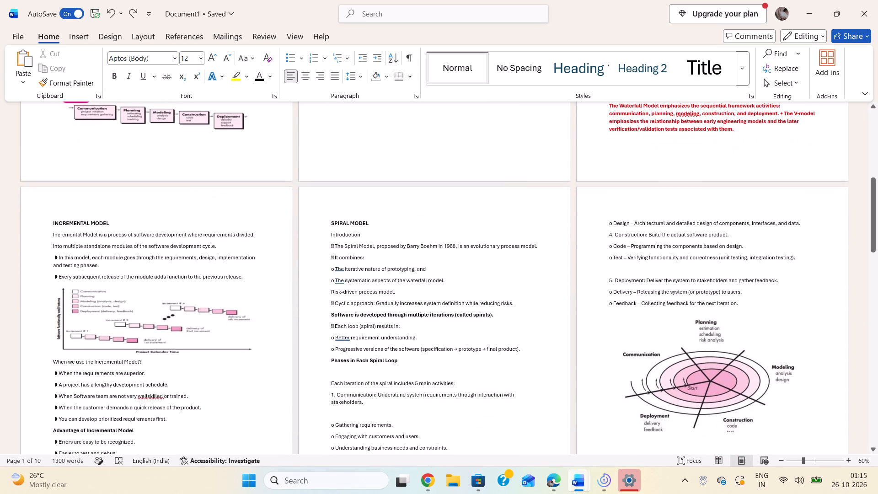
pyautogui.scroll(-1, 459, 203)
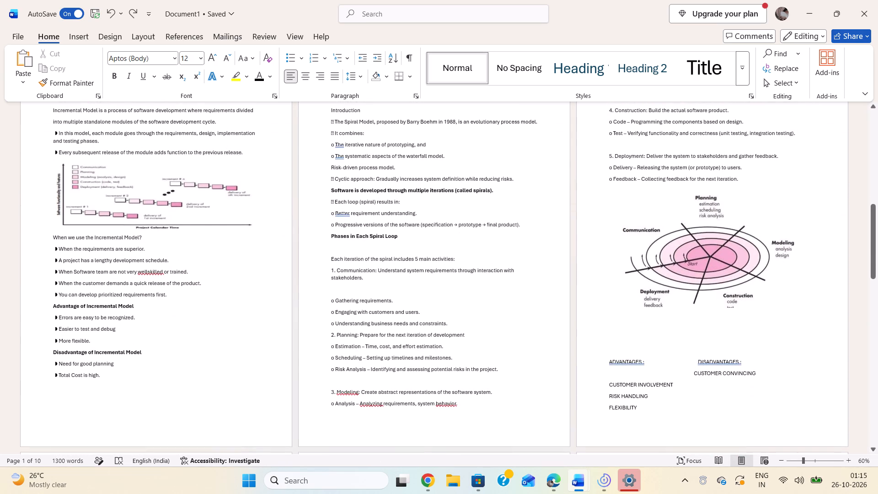
pyautogui.scroll(1, 459, 203)
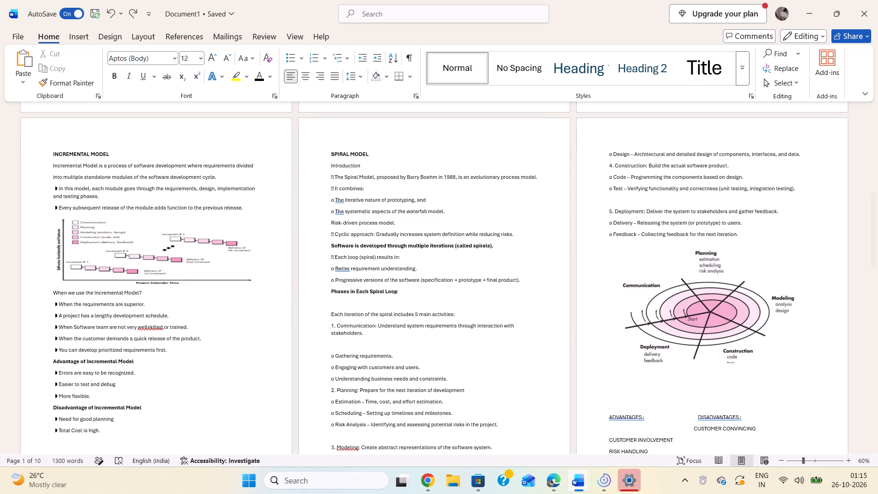
pyautogui.scroll(-1, 257, 226)
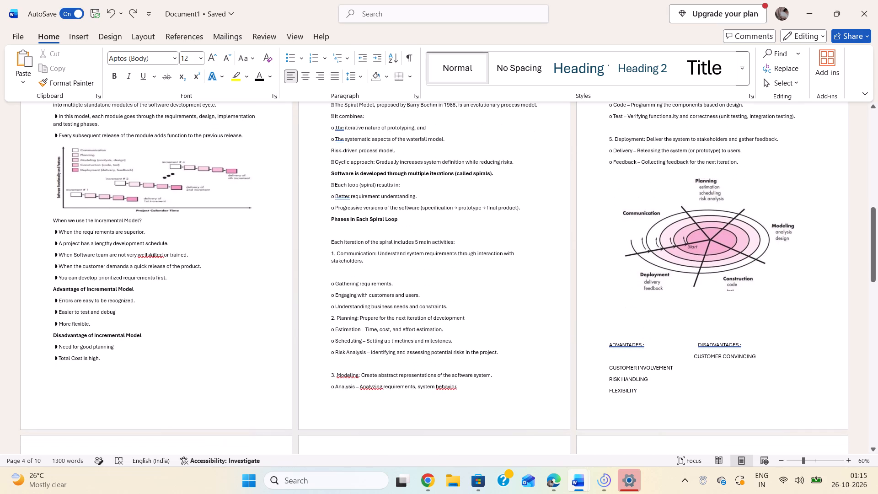
# Look over the document's pages once more, between the Waterfall Model section and the final Prototype Model page.
pyautogui.scroll(10, 257, 226)
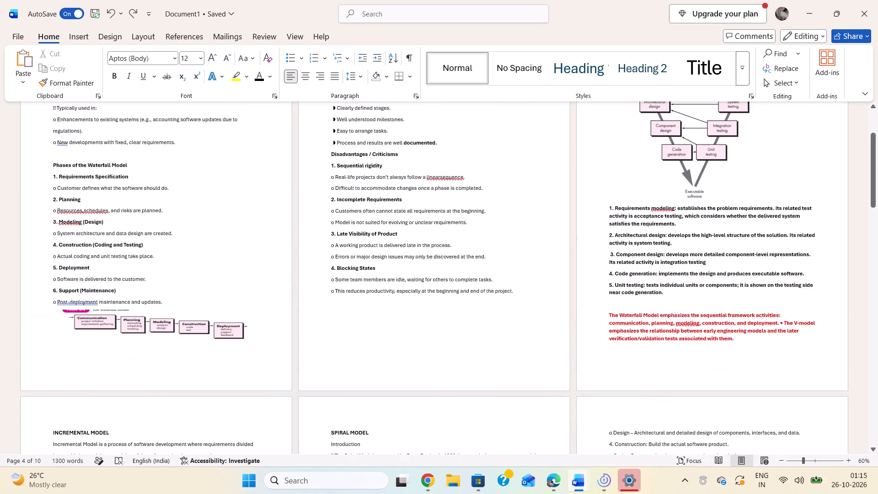
pyautogui.scroll(3, 257, 226)
pyautogui.scroll(-15, 257, 226)
pyautogui.scroll(5, 257, 226)
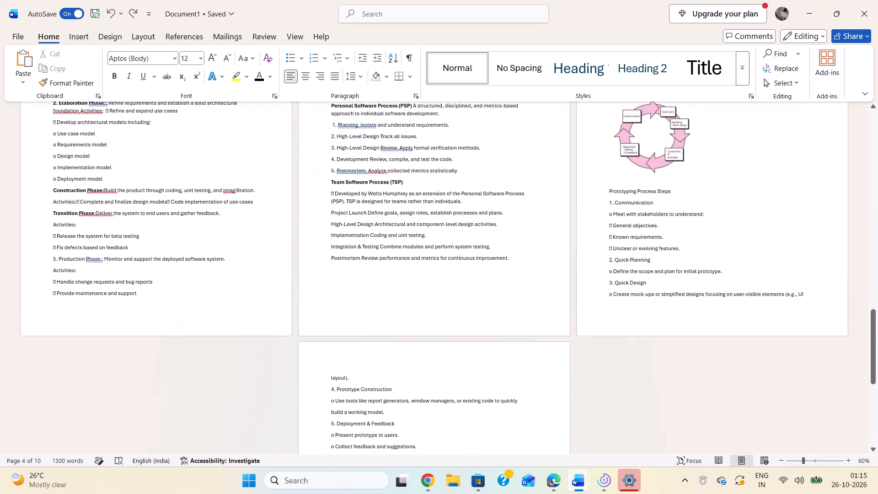
pyautogui.scroll(5, 257, 226)
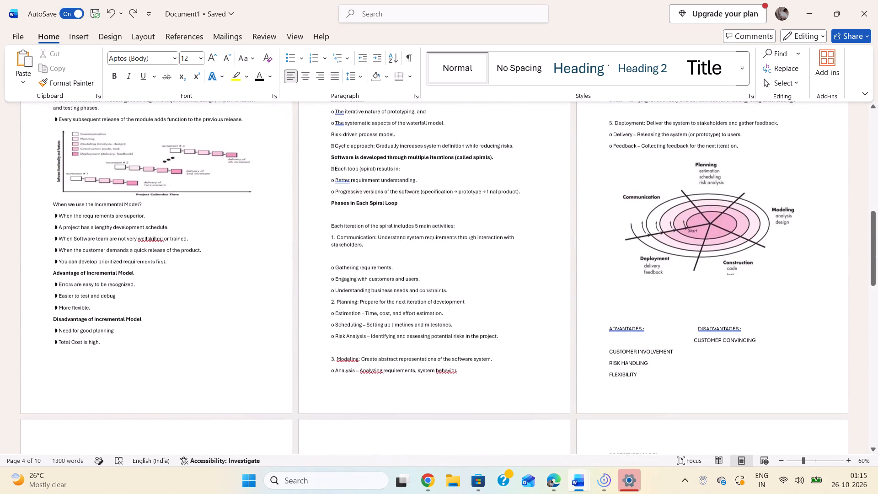
pyautogui.scroll(1, 257, 226)
pyautogui.scroll(-9, 257, 226)
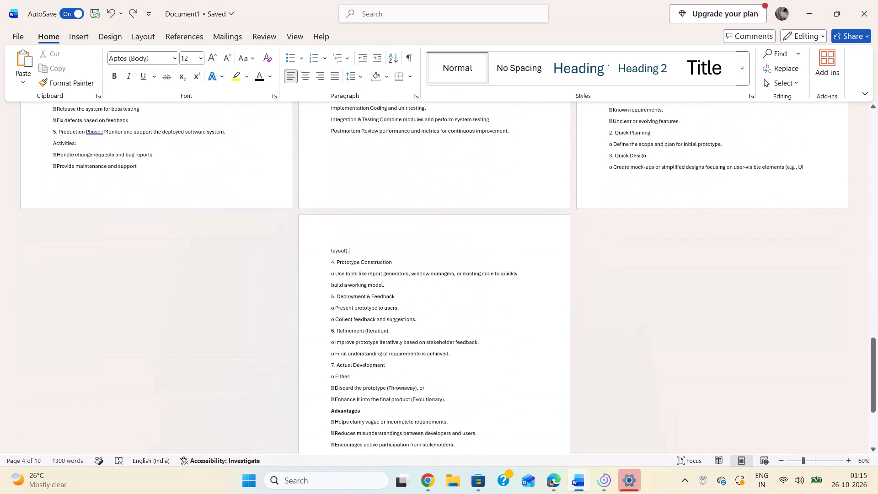
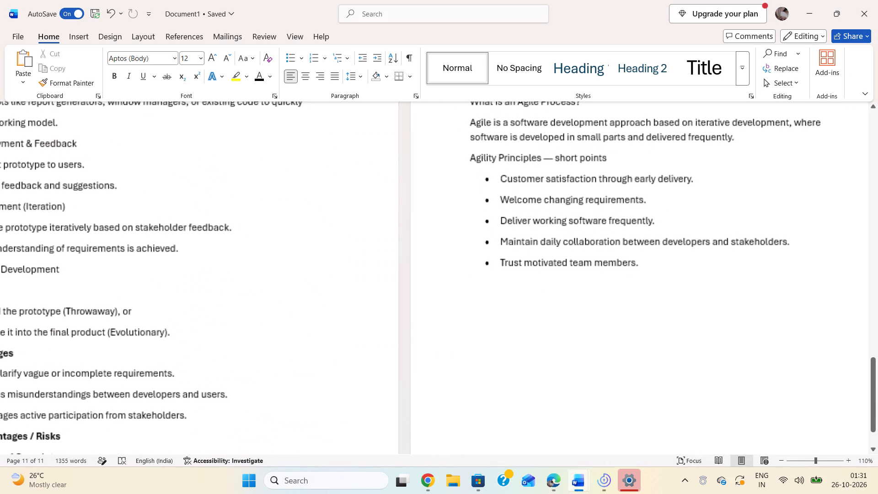
# Add an unbulleted "PHASES:" line directly below the last Agility Principles bullet, "Trust motivated team members.".
pyautogui.scroll(1, 535, 212)
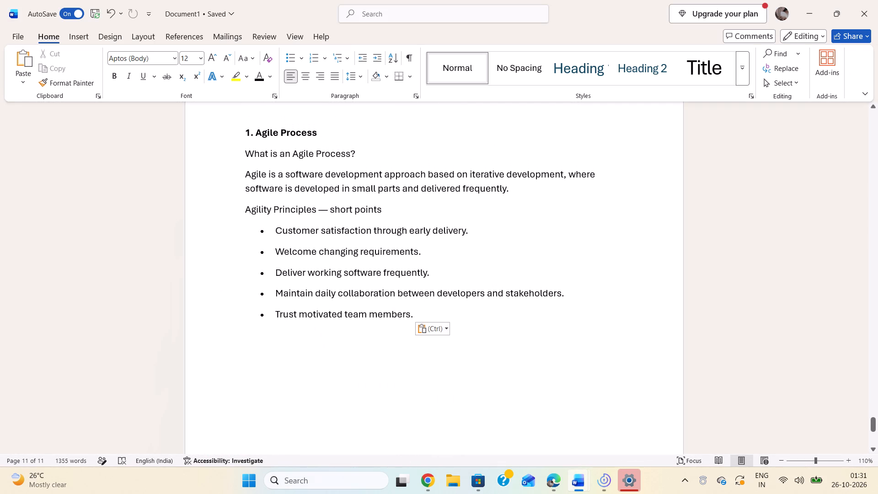
pyautogui.scroll(1, 535, 212)
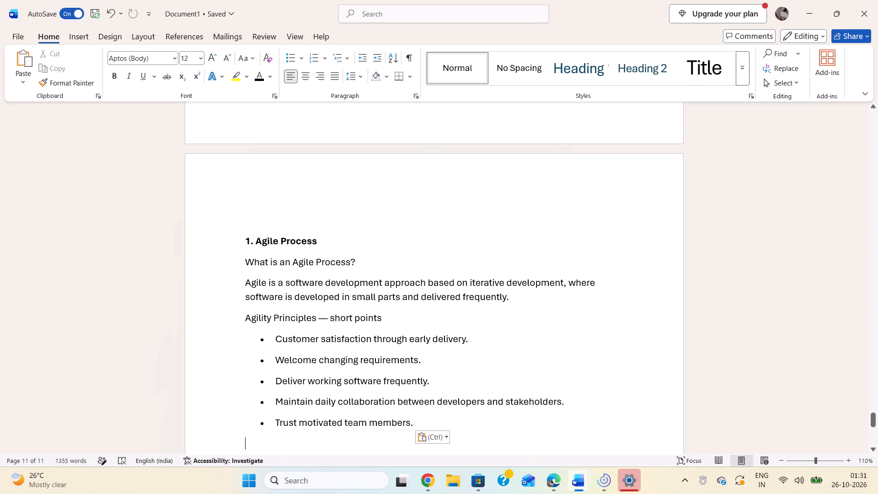
pyautogui.scroll(-1, 535, 212)
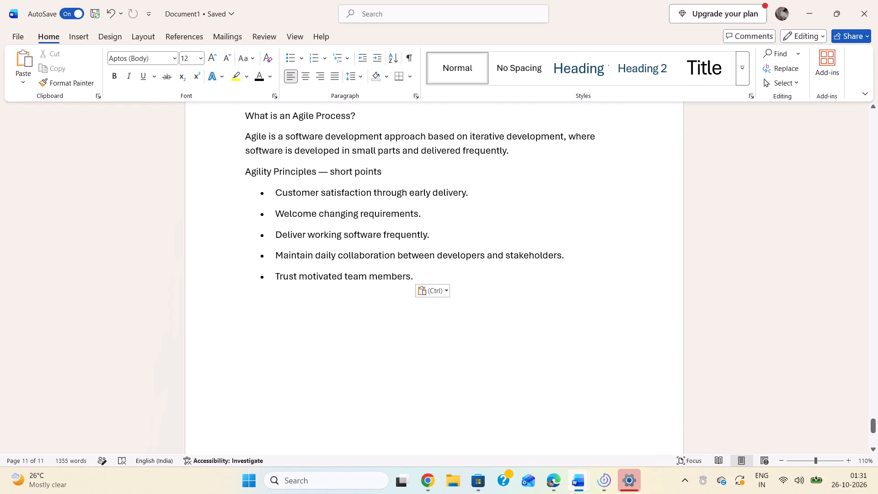
pyautogui.scroll(-1, 523, 180)
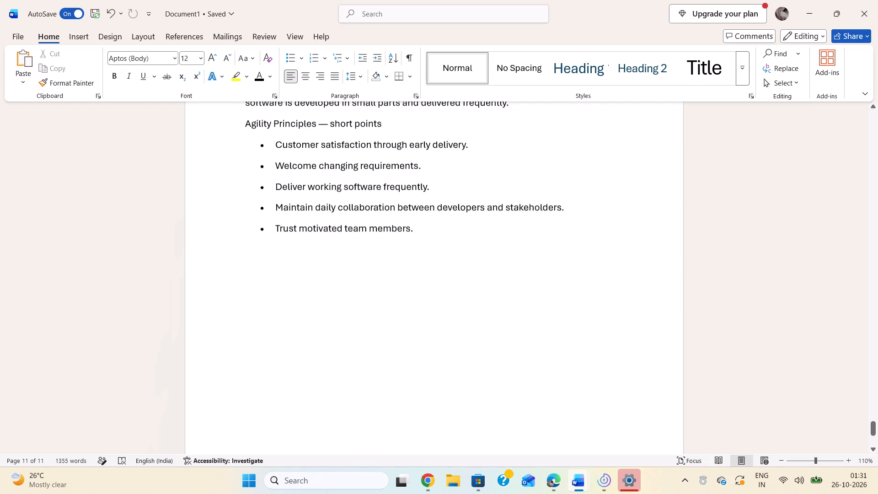
pyautogui.scroll(-1, 518, 158)
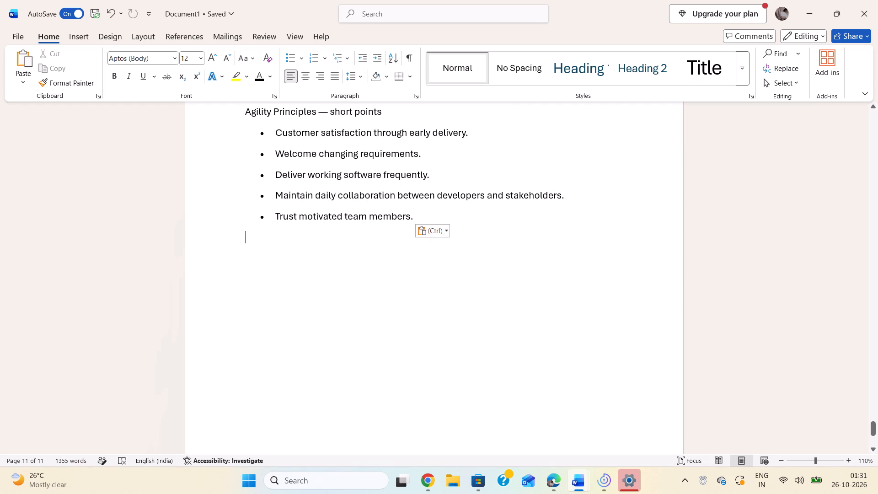
pyautogui.click(438, 217)
pyautogui.press('Return')
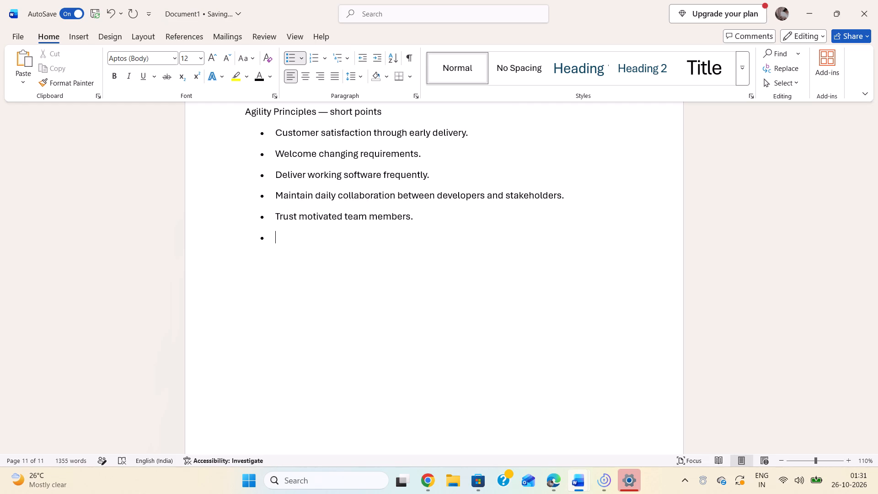
pyautogui.press('BackSpace')
pyautogui.write('PHASES')
pyautogui.hotkey('shift', ':')
pyautogui.press('Return')
# List the first Agile phases under PHASES on separate lines: REQUIREMENT GATHERING, DESIGN, and ITERATION / CONSTRUCTION.
pyautogui.press('r')
pyautogui.write('EQUIREMENT GATHERING')
pyautogui.press('Return')
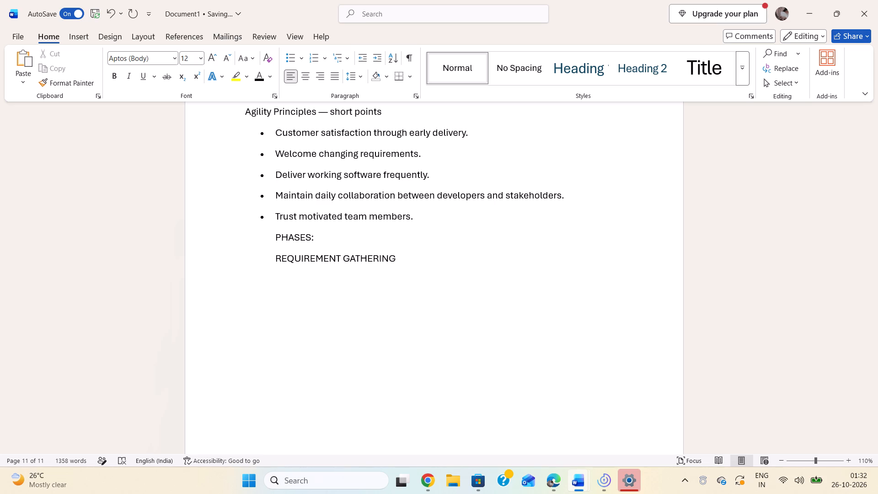
pyautogui.write('DESIGM')
pyautogui.press('Return')
pyautogui.press('=')
pyautogui.press('BackSpace')
pyautogui.press('BackSpace')
pyautogui.press('BackSpace')
pyautogui.press('BackSpace')
pyautogui.press('n')
pyautogui.press('Return')
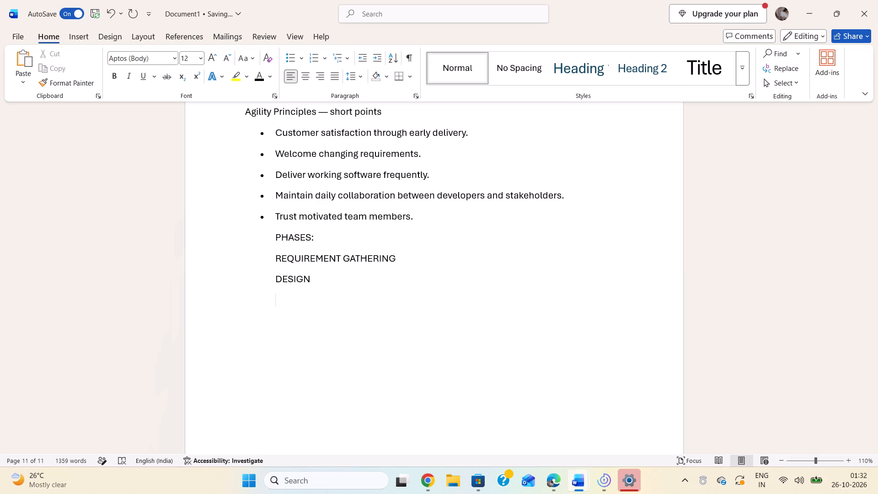
pyautogui.write('ITERATION')
pyautogui.press('space')
pyautogui.write('/ CONSTRUCTION')
pyautogui.press('Return')
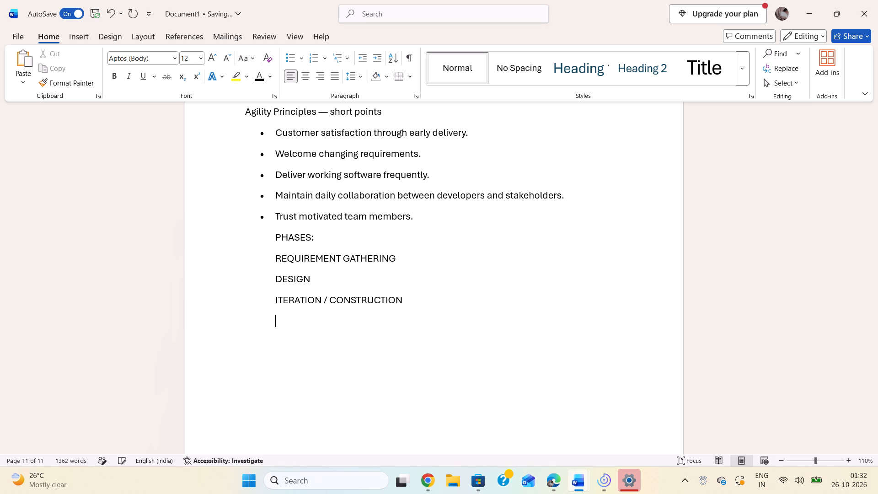
# Continue the phases list with TESTING AND QUALITY ASSURANCE, DEPLOYEMNT, and FEEDBACK, each on its own line.
pyautogui.write('TESTINH')
pyautogui.press('space')
pyautogui.press('BackSpace')
pyautogui.press('BackSpace')
pyautogui.write('G AND QUALITY ASSURANCE')
pyautogui.press('space')
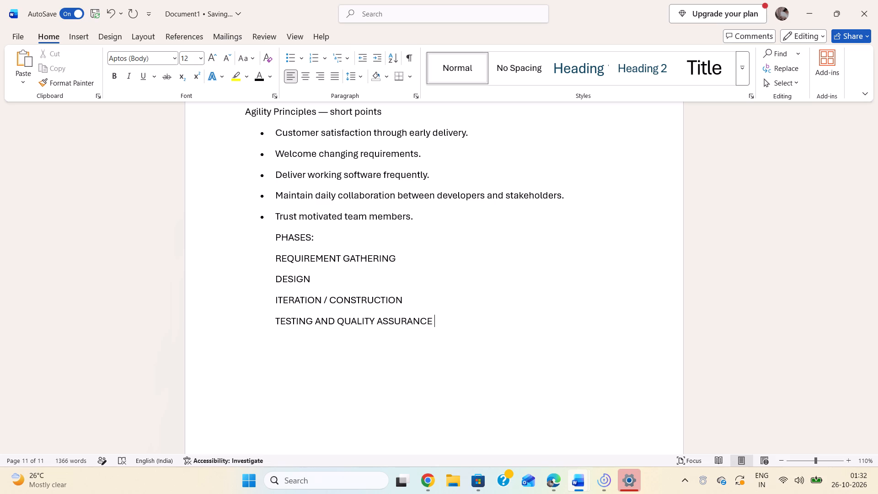
pyautogui.press('Return')
pyautogui.write('DEPLOYEMNT')
pyautogui.press('space')
pyautogui.press('Return')
pyautogui.write('FEEDBACK')
pyautogui.press('Return')
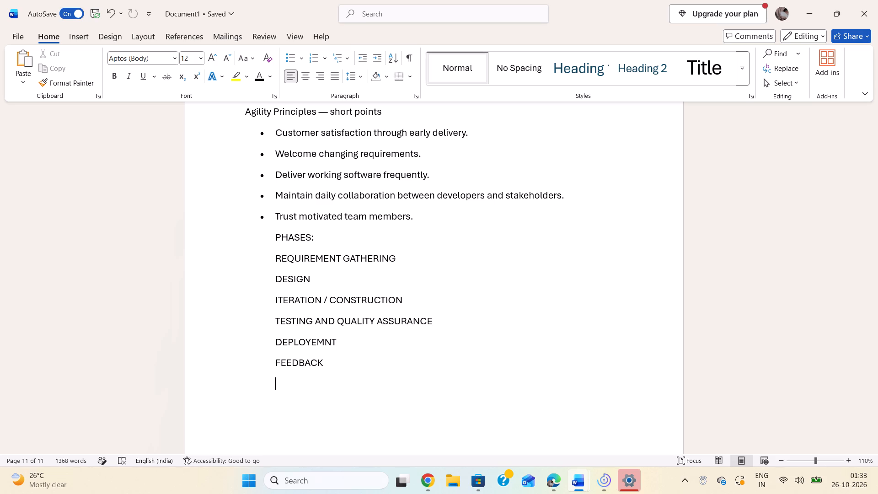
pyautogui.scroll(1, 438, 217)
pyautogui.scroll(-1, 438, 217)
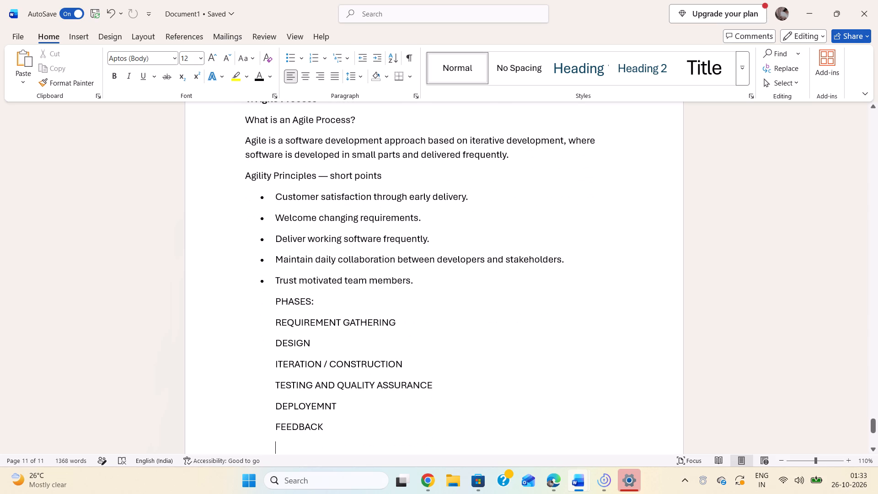
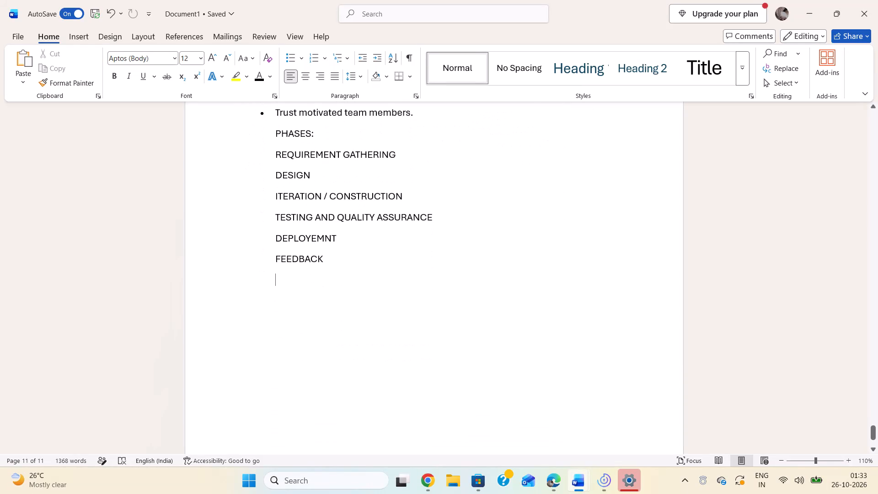
# Add an "ADVANTAGES :" line below FEEDBACK and begin the line under it with "REDUCE DEVELOPMENT TIME ,".
pyautogui.write('ADVANTAGES')
pyautogui.press('space')
pyautogui.hotkey('shift', ':')
pyautogui.press('Return')
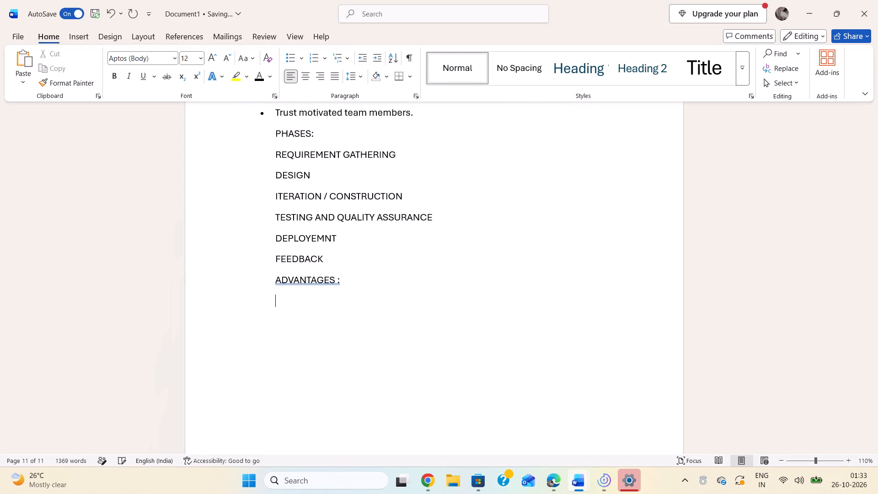
pyautogui.press('space')
pyautogui.write('REDUCE DEB')
pyautogui.press('BackSpace')
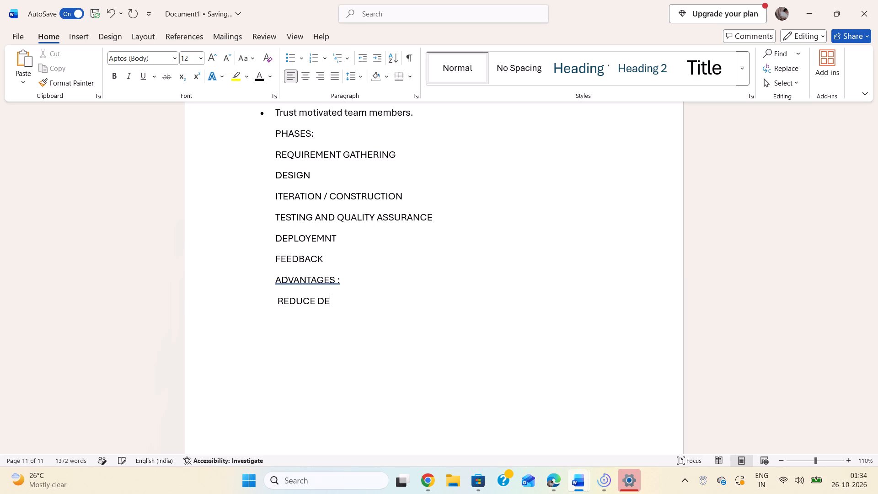
pyautogui.write('VELOPEMENT TIME ,')
pyautogui.press('space')
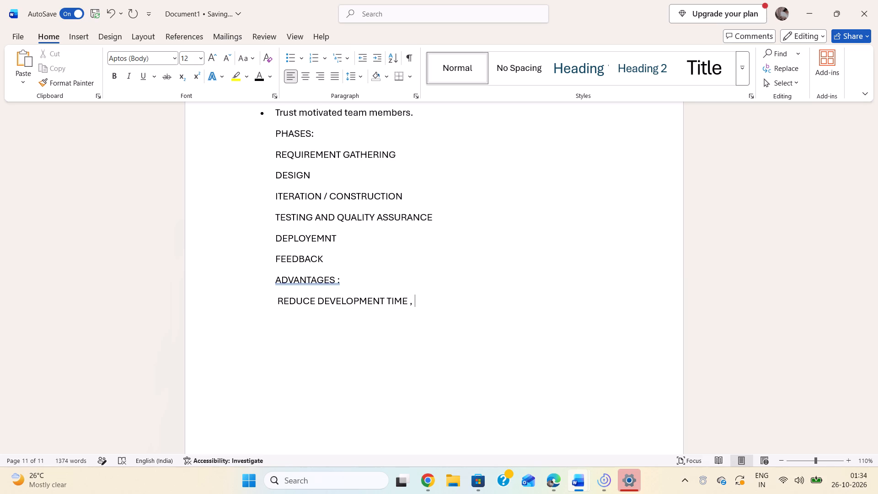
# Complete the advantages line with "FREQUENT DELIVERY".
pyautogui.write('FRE')
pyautogui.write('QUEN')
pyautogui.write('TB DE')
pyautogui.press('BackSpace')
pyautogui.press('BackSpace')
pyautogui.press('BackSpace')
pyautogui.press('BackSpace')
pyautogui.press('space')
pyautogui.write('DELIVERY')
pyautogui.press('space')
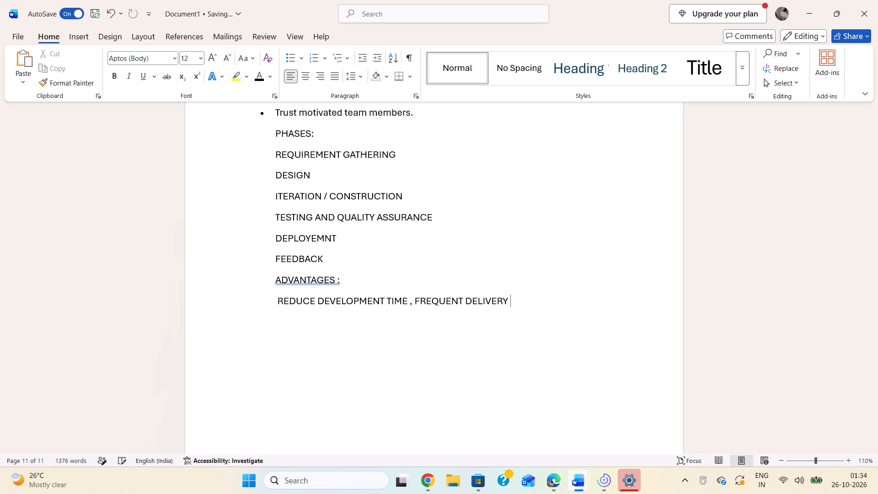
pyautogui.scroll(4, 419, 174)
pyautogui.scroll(-2, 419, 174)
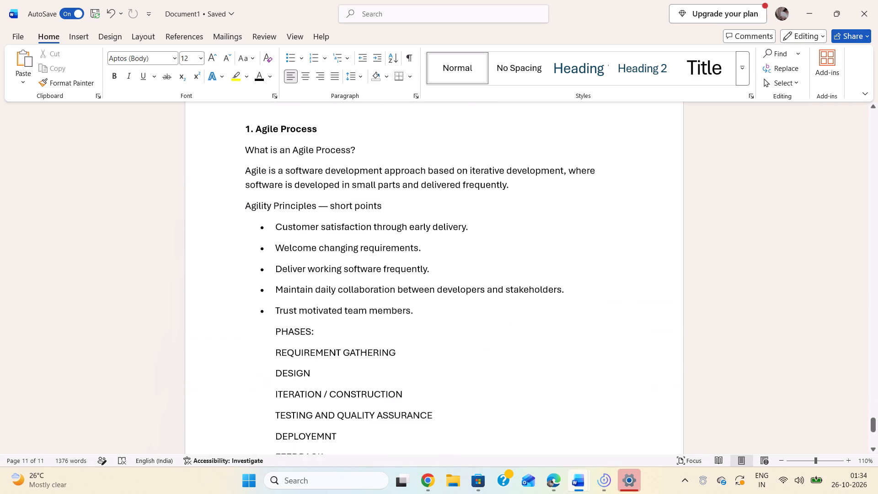
pyautogui.scroll(-1, 419, 174)
pyautogui.click(437, 478)
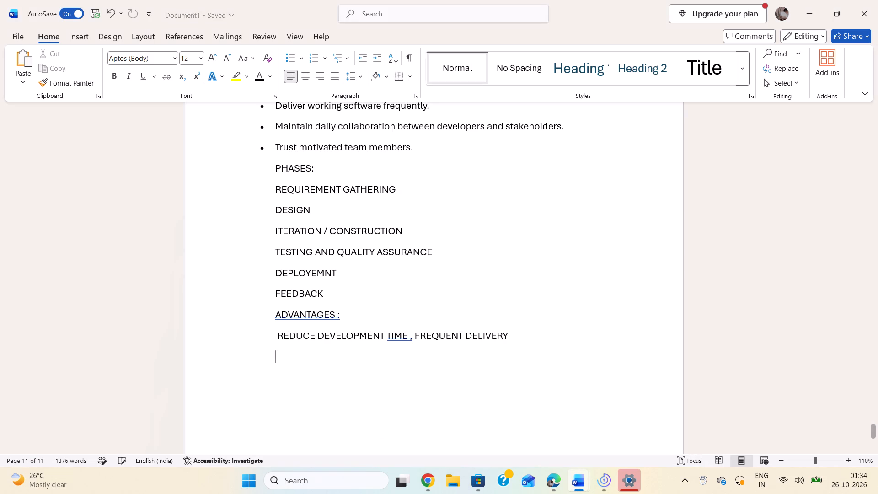
pyautogui.hotkey('ctrl', 'v')
# Join the "Important Scrum terms:" line onto the end of the Scrum definition paragraph.
pyautogui.scroll(2, 507, 359)
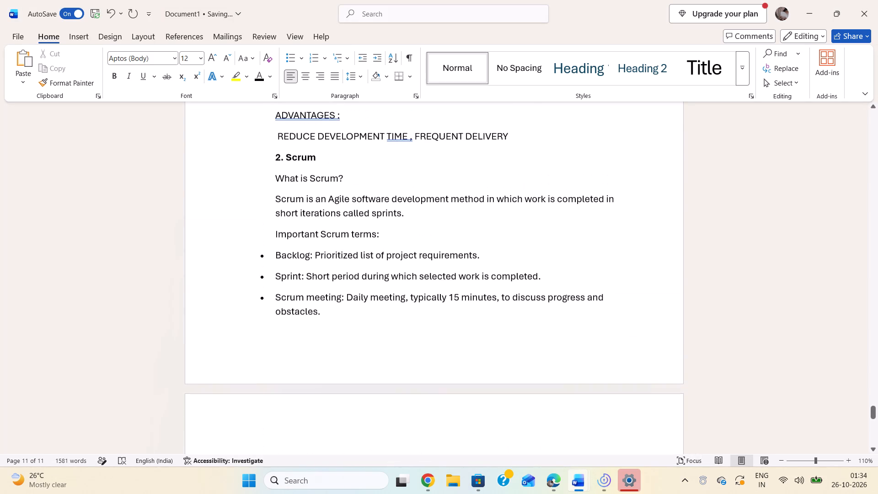
pyautogui.scroll(-2, 448, 309)
pyautogui.scroll(1, 448, 309)
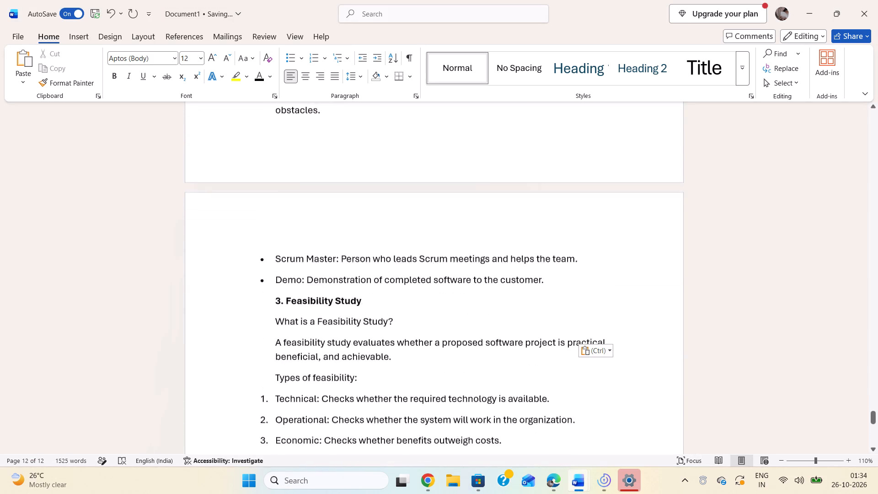
pyautogui.scroll(1, 448, 309)
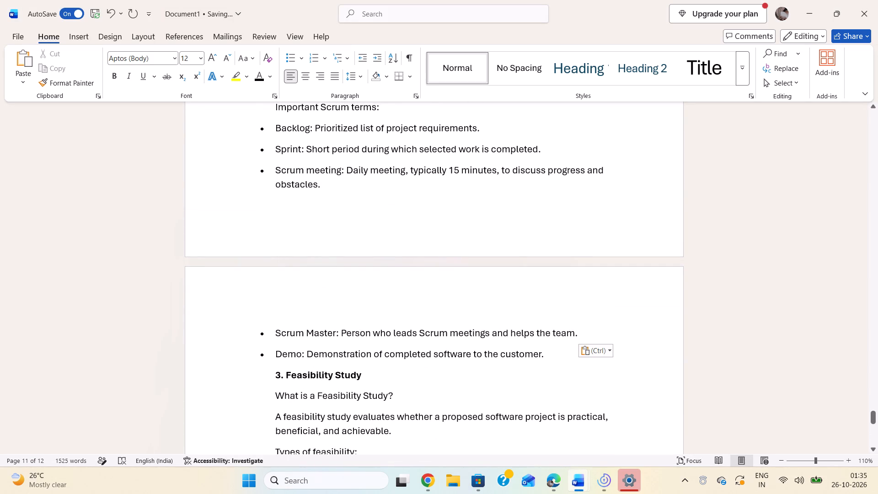
pyautogui.scroll(2, 260, 330)
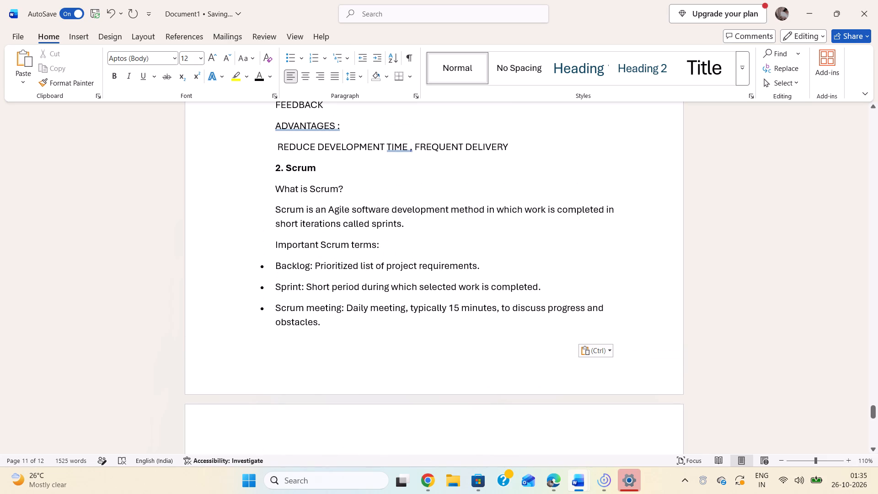
pyautogui.click(268, 254)
pyautogui.press('BackSpace')
pyautogui.press('BackSpace')
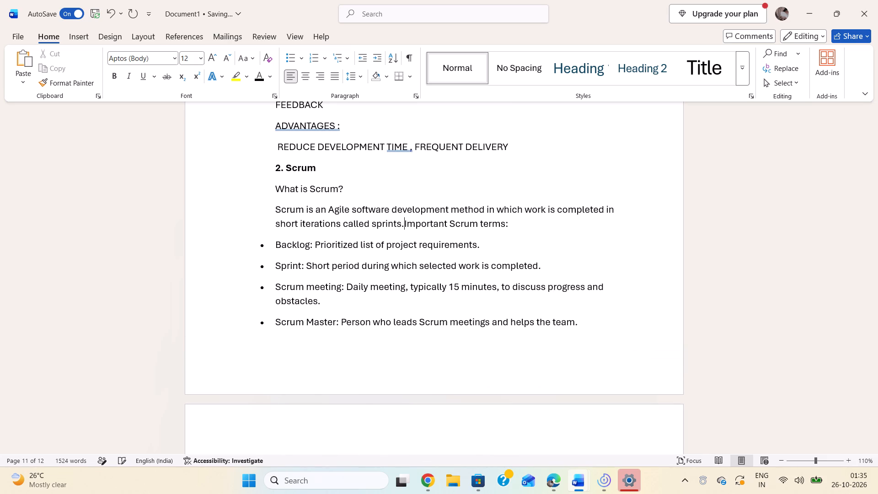
# Merge the Scrum definition onto the "What is Scrum?" line, separated by a space.
pyautogui.scroll(1, 268, 254)
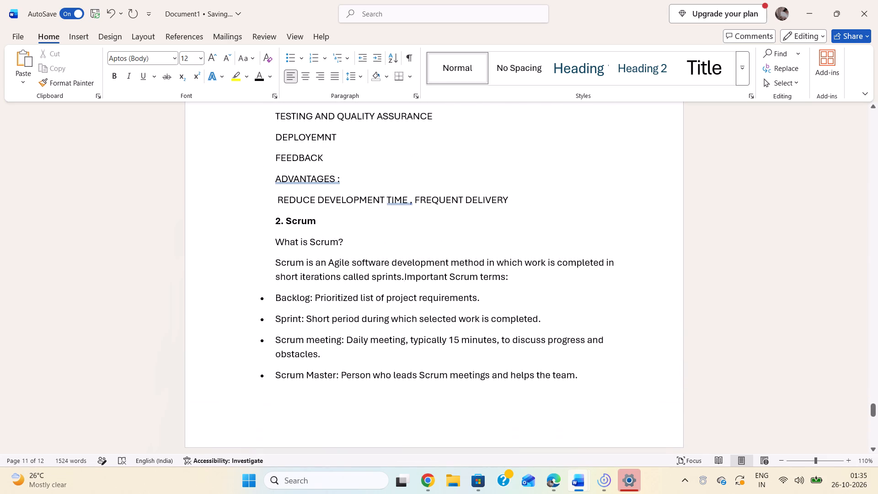
pyautogui.click(273, 268)
pyautogui.press('\\')
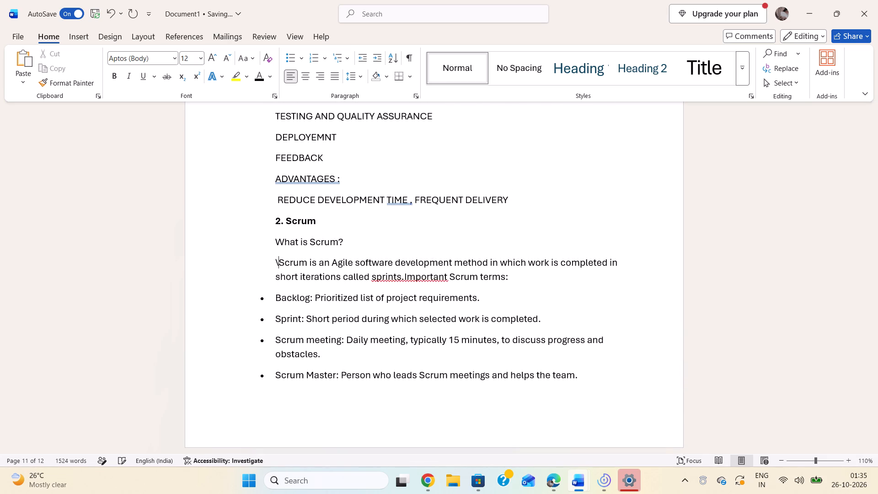
pyautogui.press('BackSpace')
pyautogui.press('BackSpace')
pyautogui.press('BackSpace')
pyautogui.press('space')
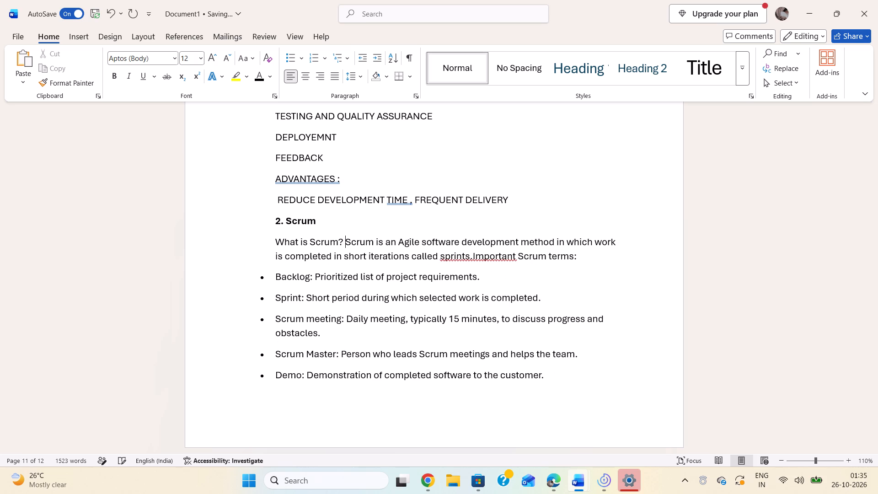
# Review the notes from the Prototyping process steps through Agile Process, Scrum and Feasibility Study.
pyautogui.scroll(-1, 273, 268)
pyautogui.scroll(3, 273, 268)
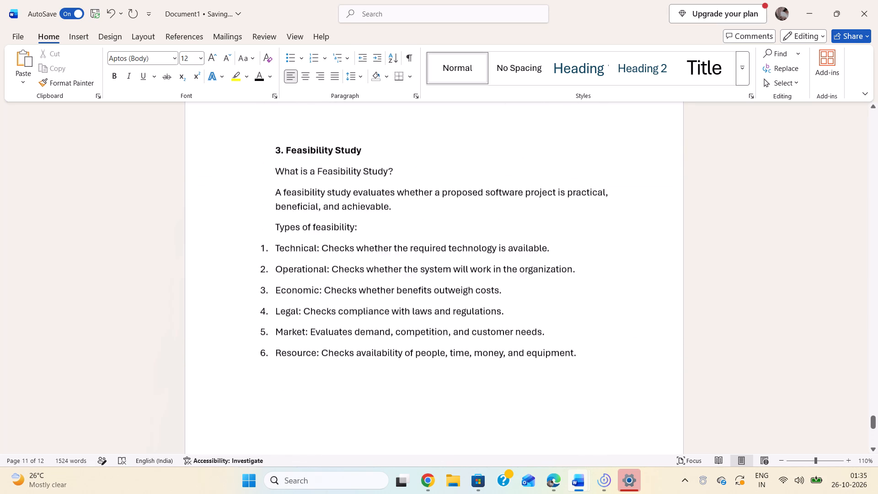
pyautogui.scroll(5, 273, 268)
pyautogui.scroll(-1, 273, 268)
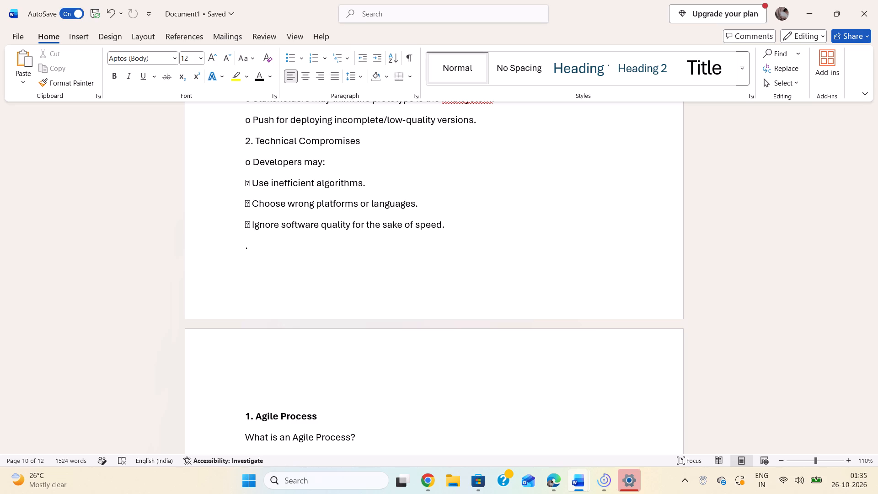
pyautogui.scroll(1, 273, 268)
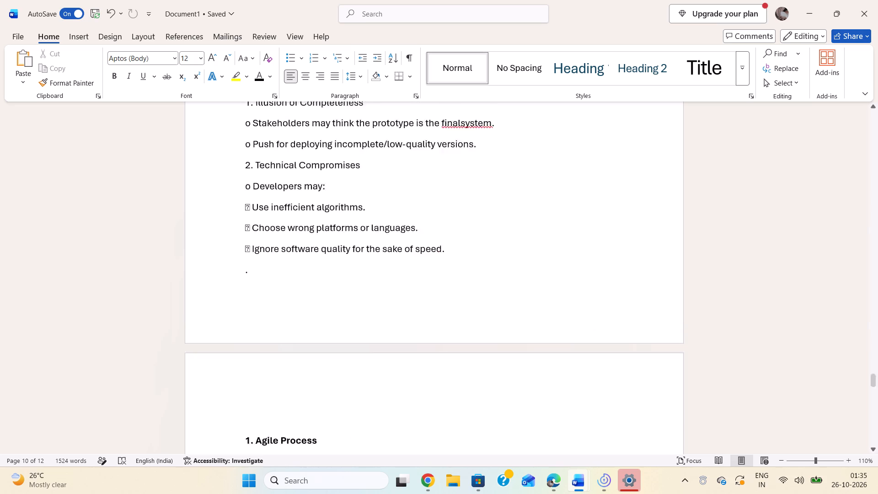
pyautogui.scroll(2, 273, 268)
pyautogui.scroll(-2, 273, 268)
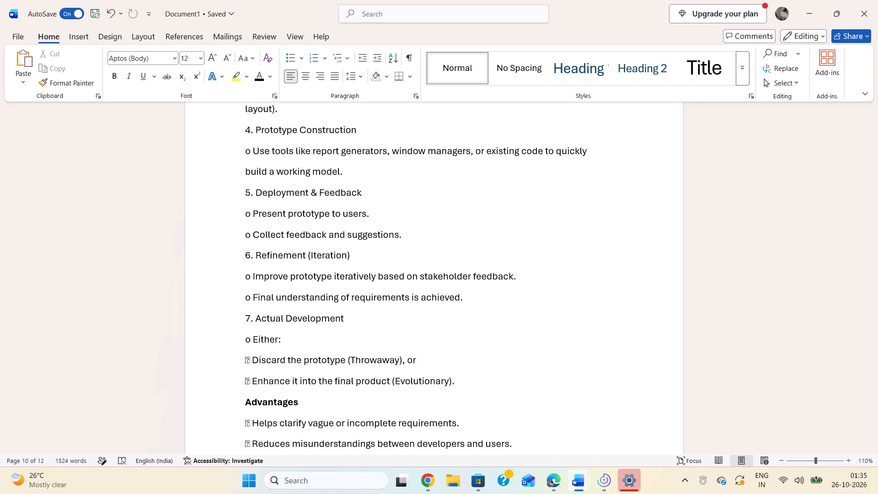
pyautogui.scroll(1, 273, 268)
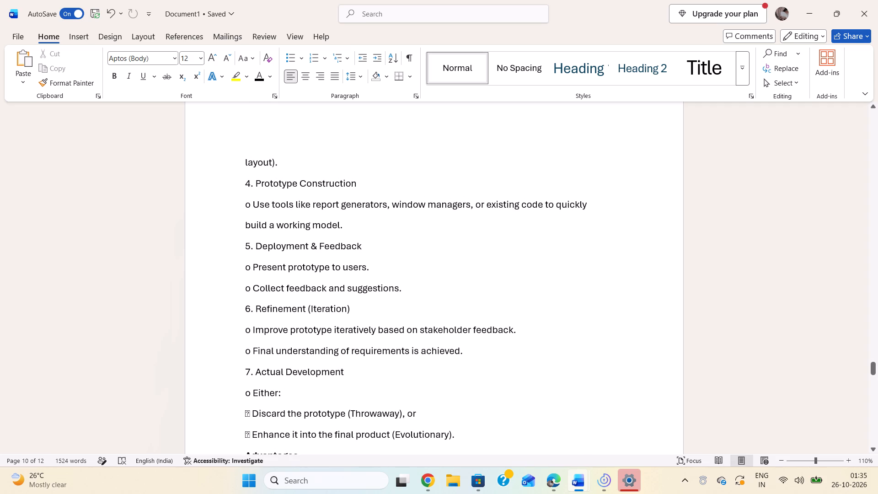
pyautogui.scroll(-2, 273, 268)
pyautogui.scroll(2, 273, 268)
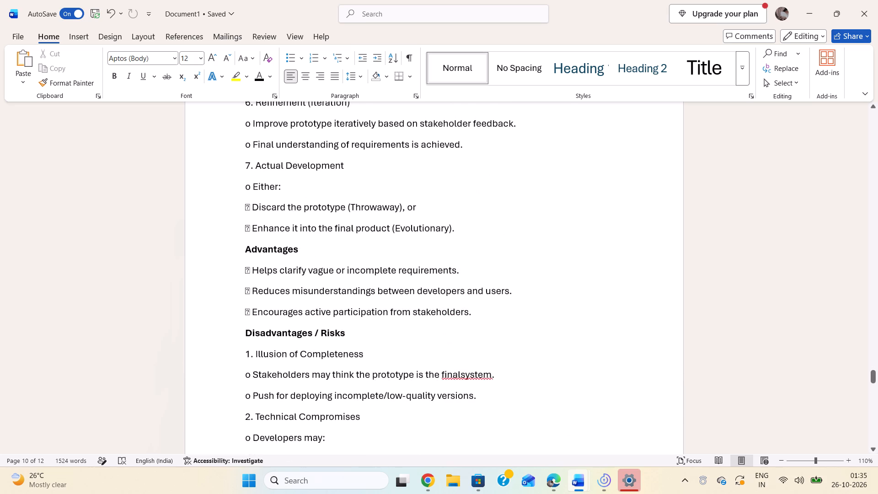
pyautogui.scroll(3, 273, 268)
pyautogui.scroll(-2, 273, 268)
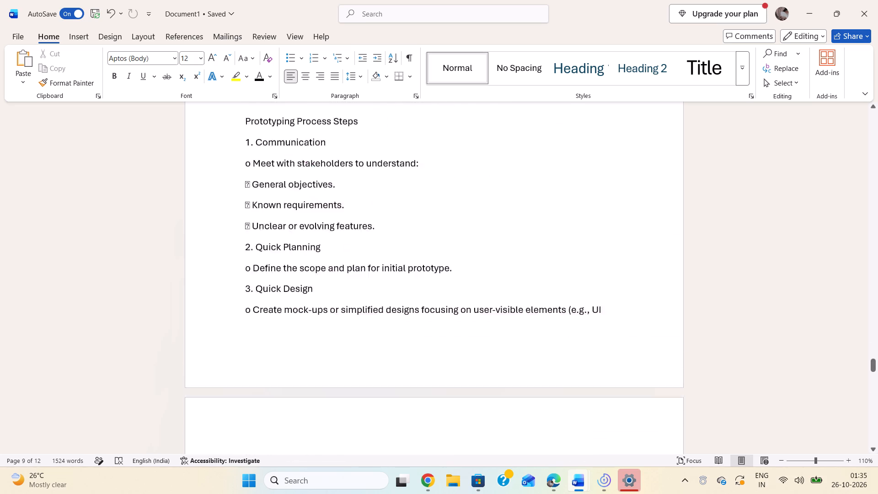
pyautogui.scroll(-6, 273, 268)
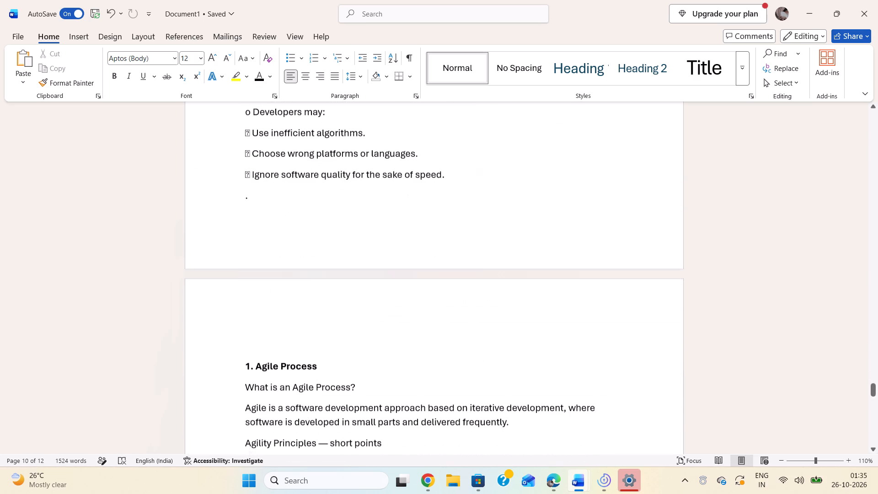
pyautogui.scroll(-2, 273, 268)
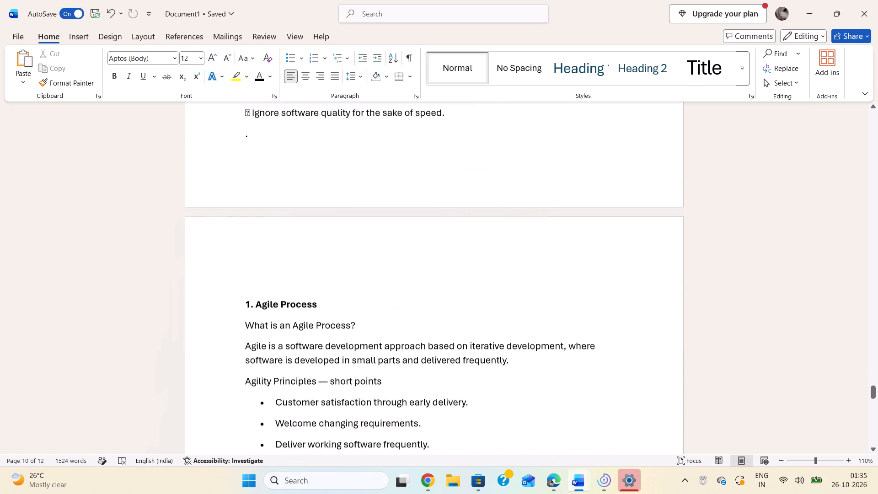
pyautogui.scroll(-3, 273, 268)
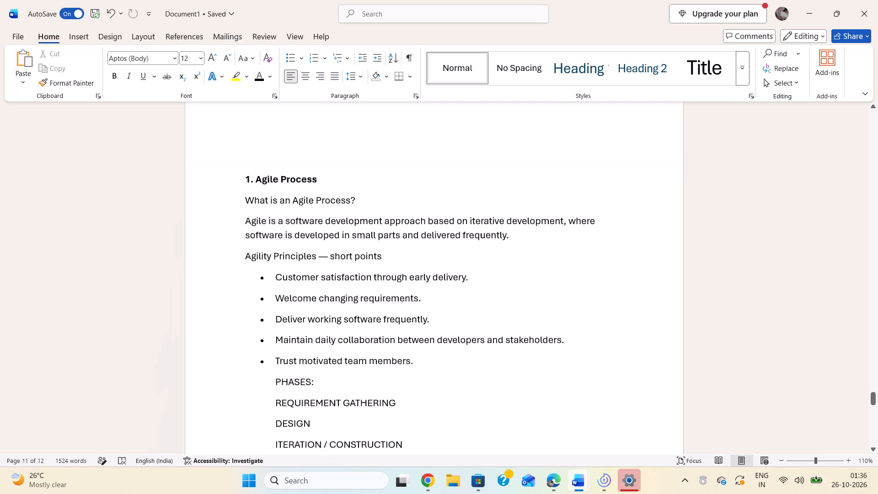
pyautogui.scroll(-2, 273, 268)
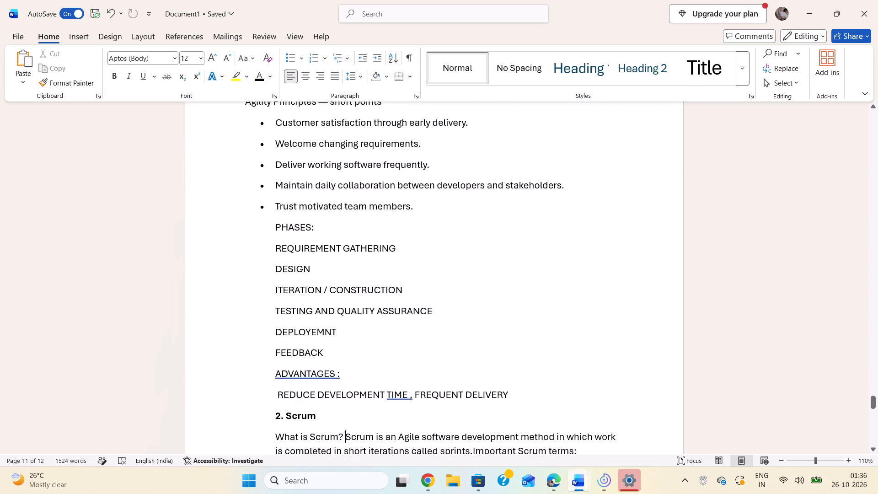
pyautogui.scroll(-1, 273, 268)
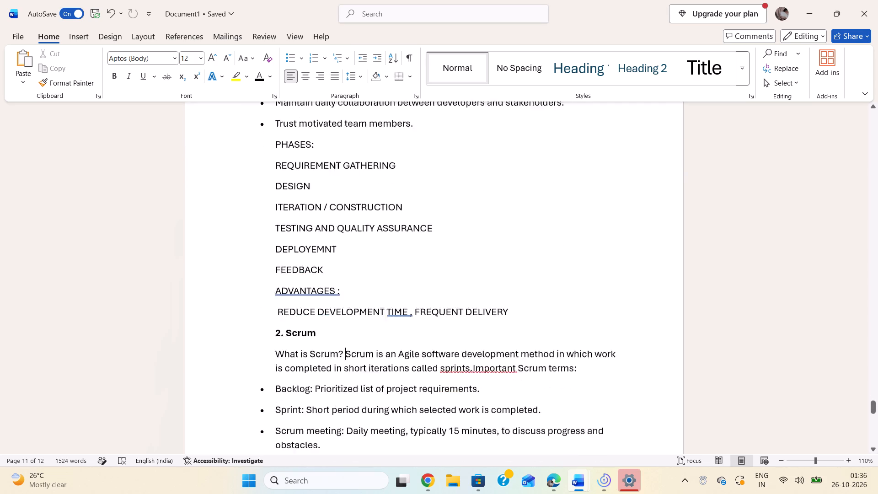
pyautogui.scroll(-1, 273, 268)
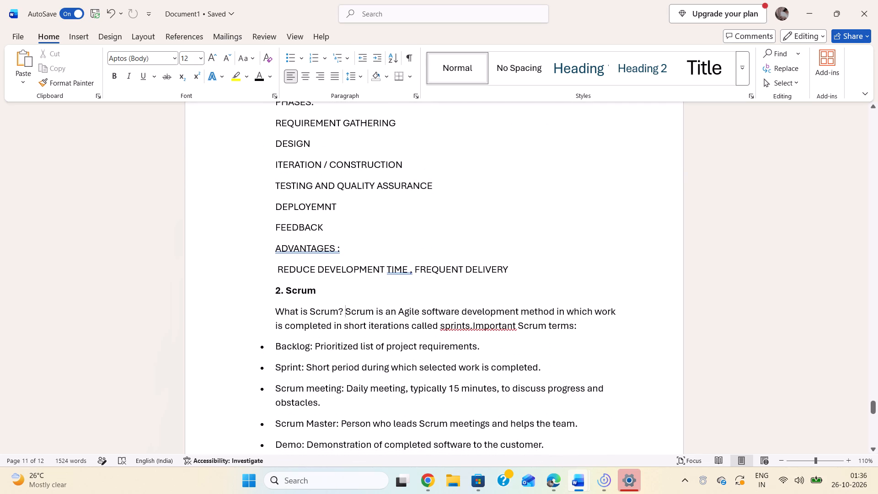
pyautogui.scroll(-1, 273, 268)
pyautogui.click(273, 268)
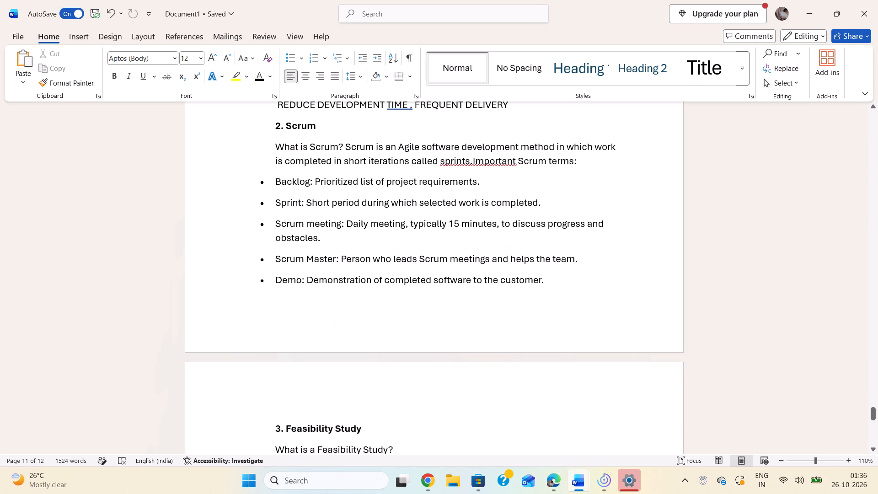
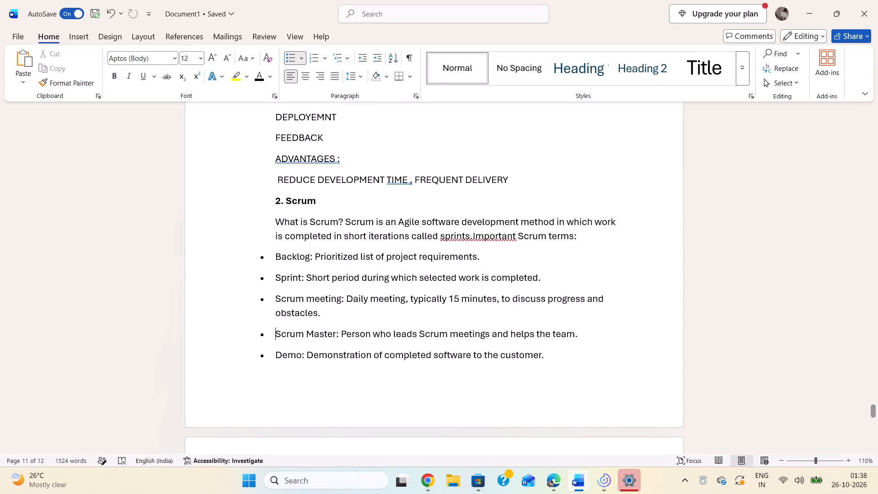
# Review the Scrum terms and the Feasibility Study notes across the last two pages of the document.
pyautogui.scroll(-1, 273, 268)
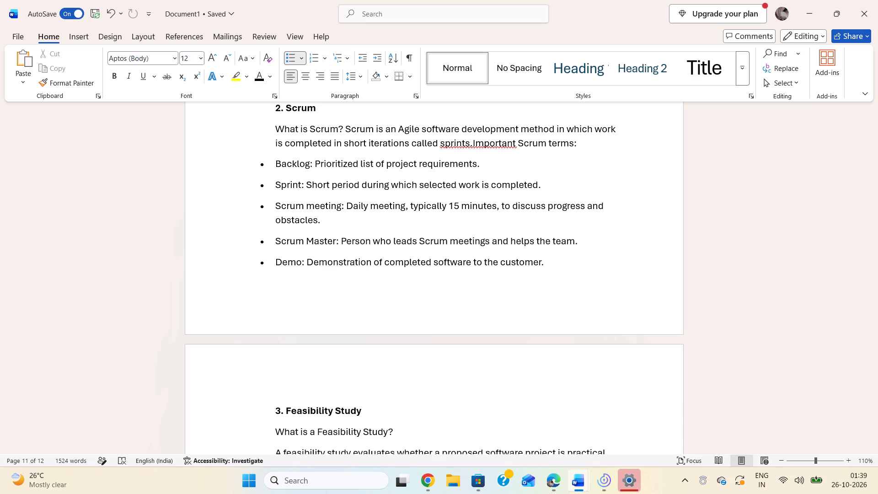
pyautogui.scroll(1, 273, 268)
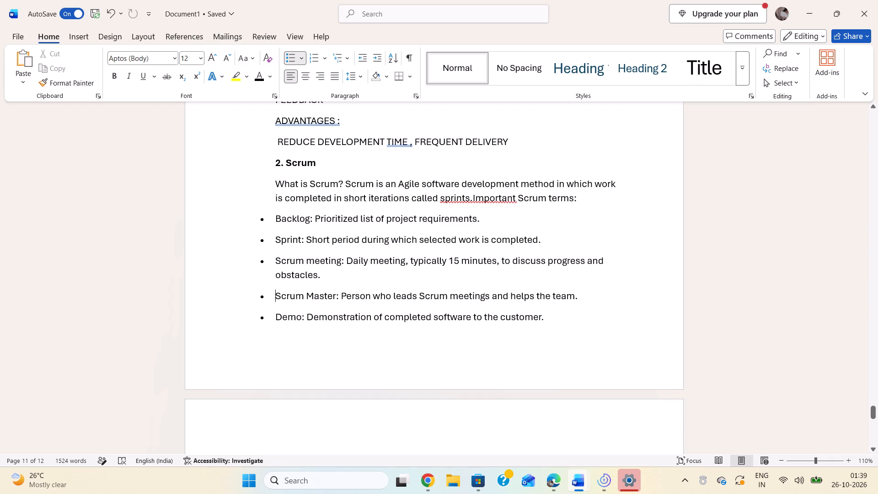
pyautogui.scroll(-3, 273, 268)
pyautogui.scroll(1, 273, 268)
pyautogui.scroll(-2, 273, 268)
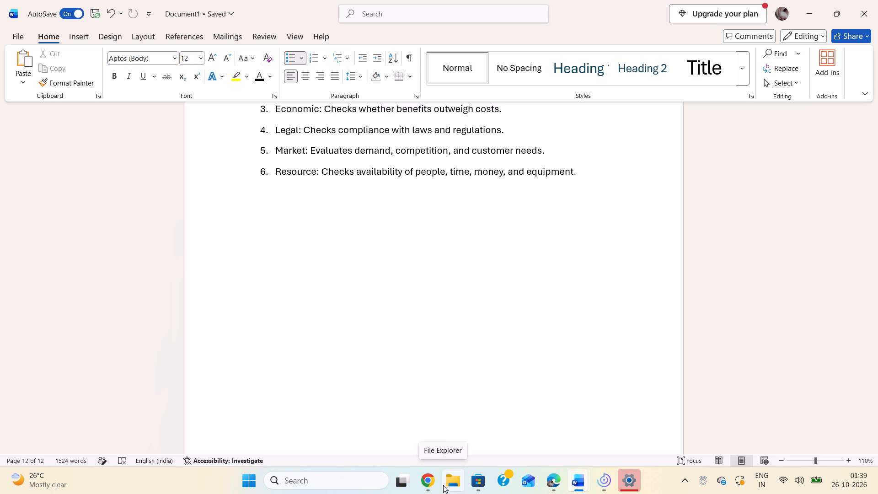
pyautogui.scroll(9, 443, 485)
pyautogui.scroll(2, 400, 352)
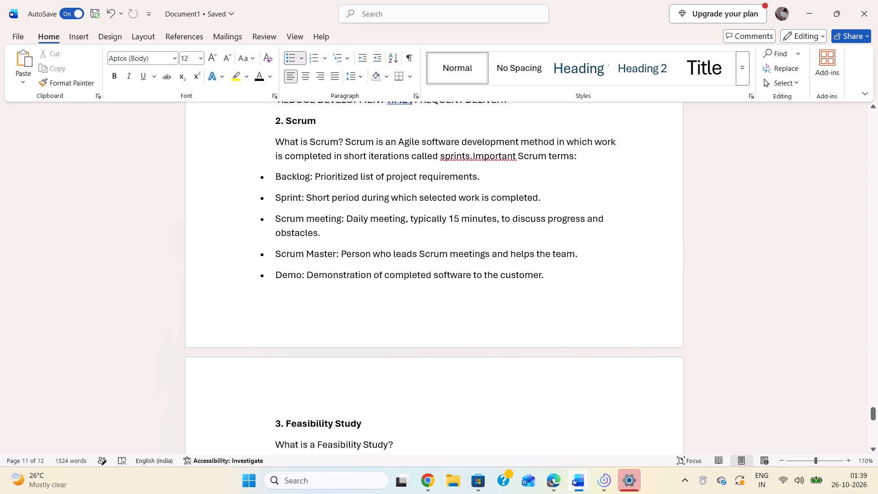
pyautogui.scroll(-1, 400, 352)
pyautogui.scroll(1, 400, 352)
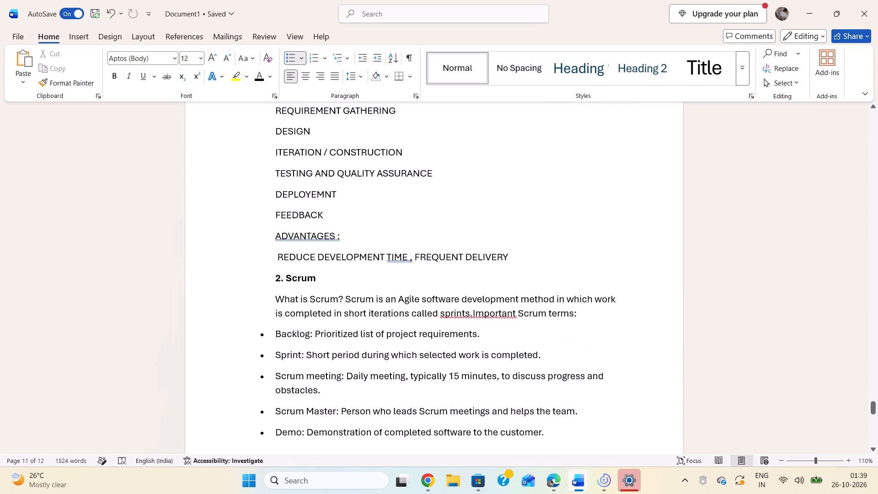
pyautogui.scroll(-1, 400, 352)
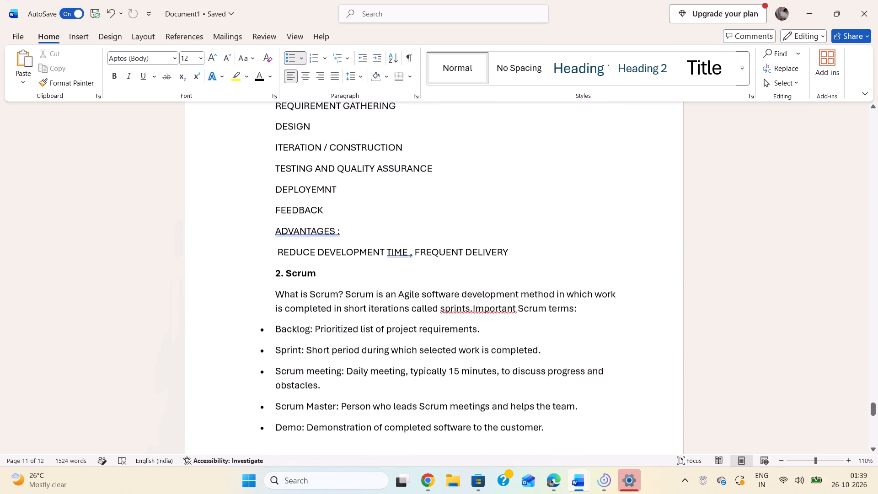
pyautogui.scroll(-1, 400, 352)
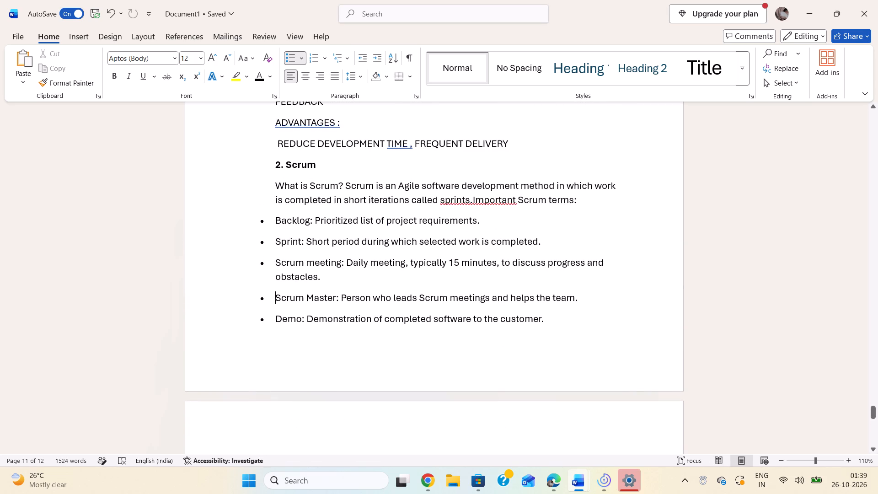
pyautogui.scroll(-1, 400, 352)
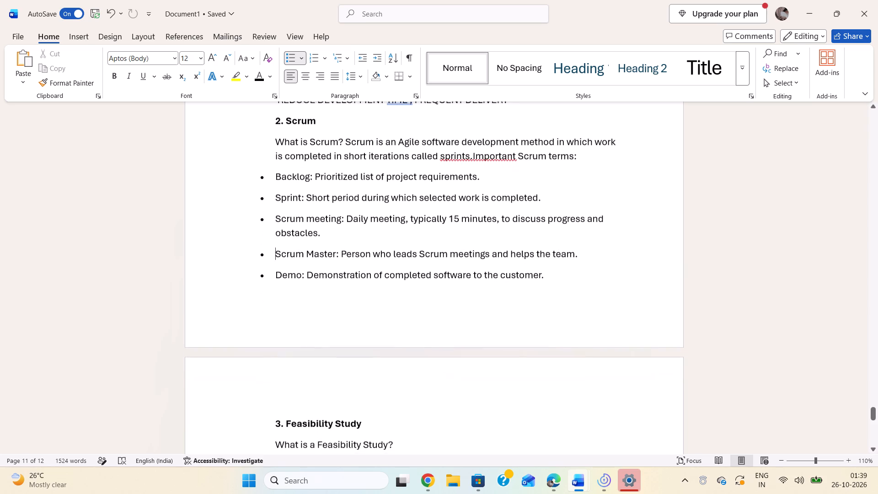
pyautogui.scroll(-2, 400, 352)
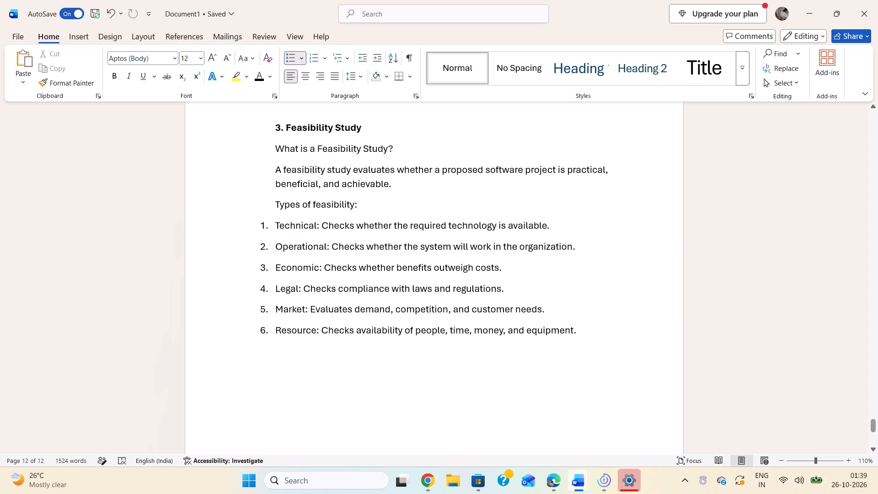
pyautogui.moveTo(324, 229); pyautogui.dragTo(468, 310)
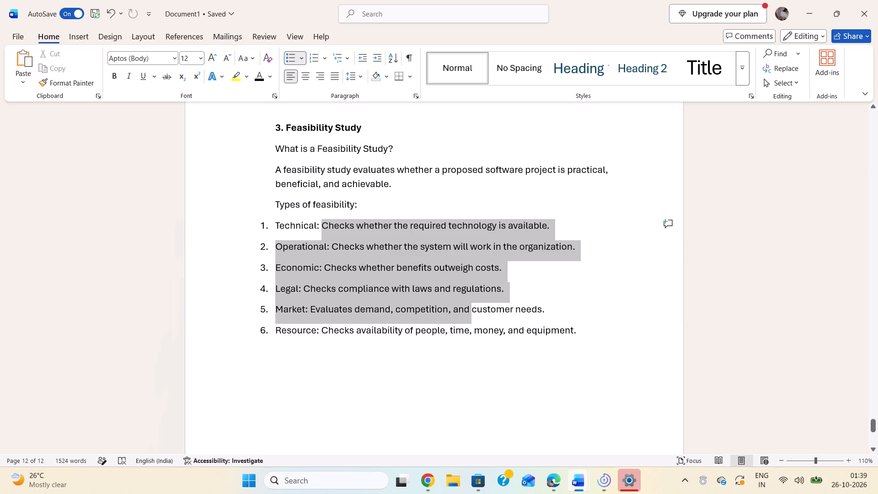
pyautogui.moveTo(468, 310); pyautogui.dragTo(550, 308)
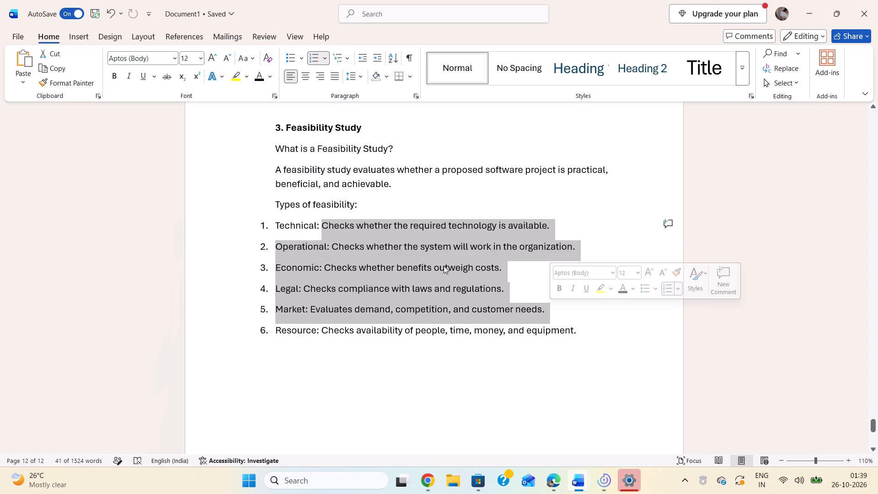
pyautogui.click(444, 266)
# Reread the notes from the Agile Process section through Scrum to the list of feasibility types.
pyautogui.scroll(1, 444, 266)
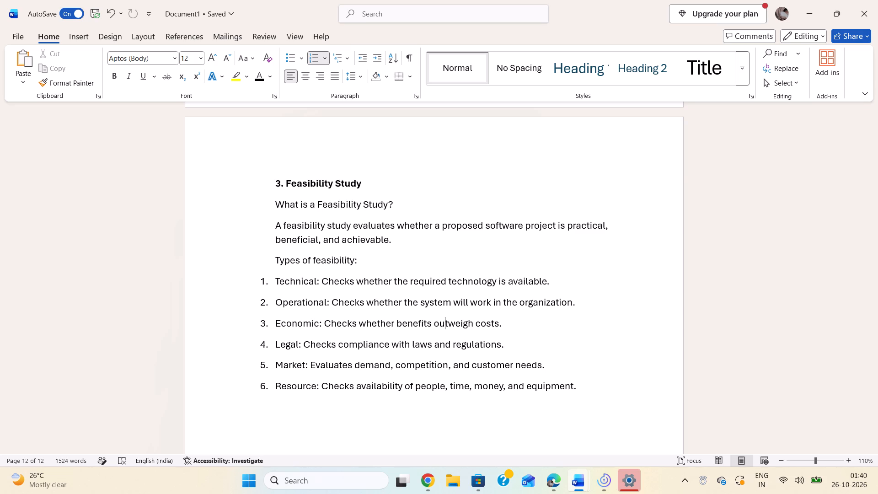
pyautogui.scroll(6, 444, 266)
pyautogui.hscroll(1, 444, 266)
pyautogui.scroll(2, 444, 266)
pyautogui.scroll(-1, 444, 266)
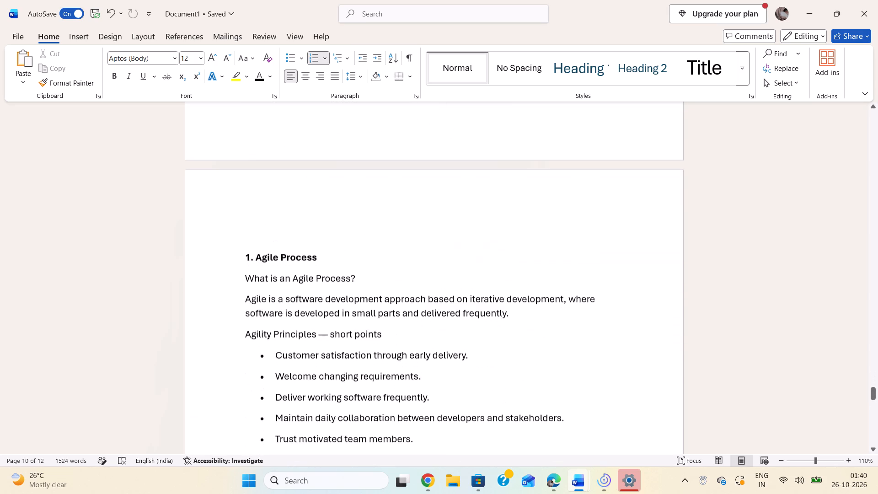
pyautogui.scroll(-1, 444, 266)
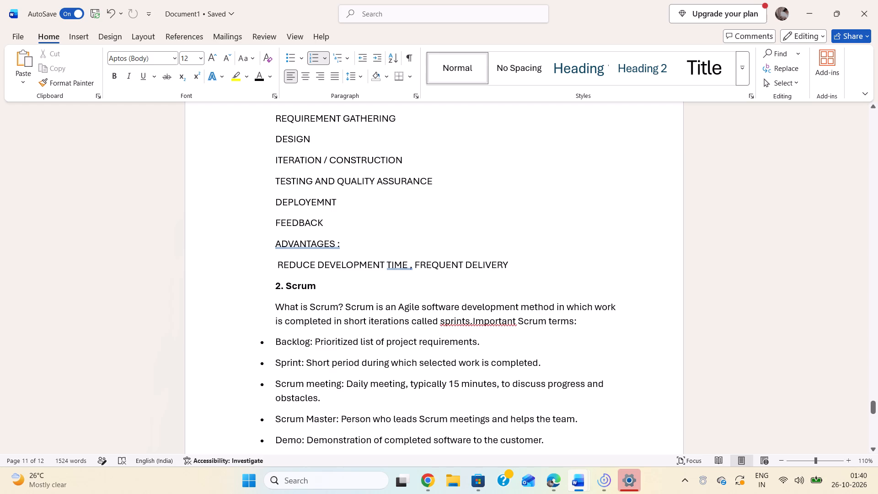
pyautogui.scroll(-1, 444, 266)
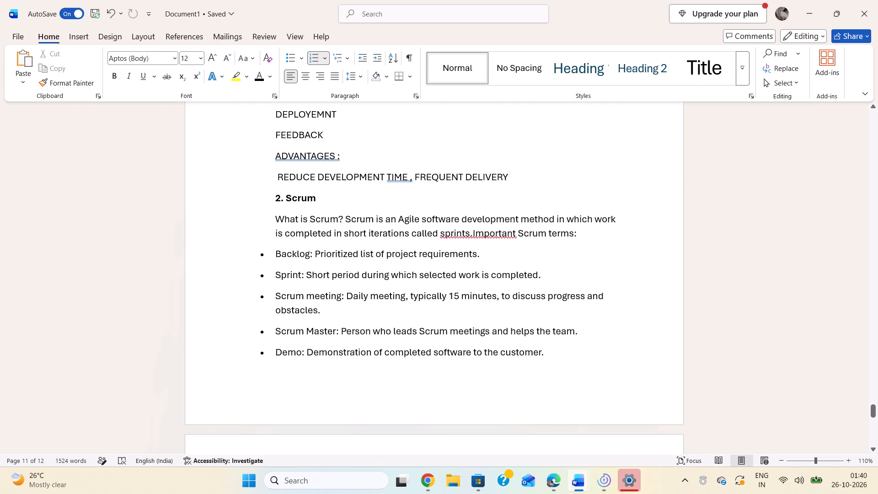
pyautogui.scroll(-1, 444, 266)
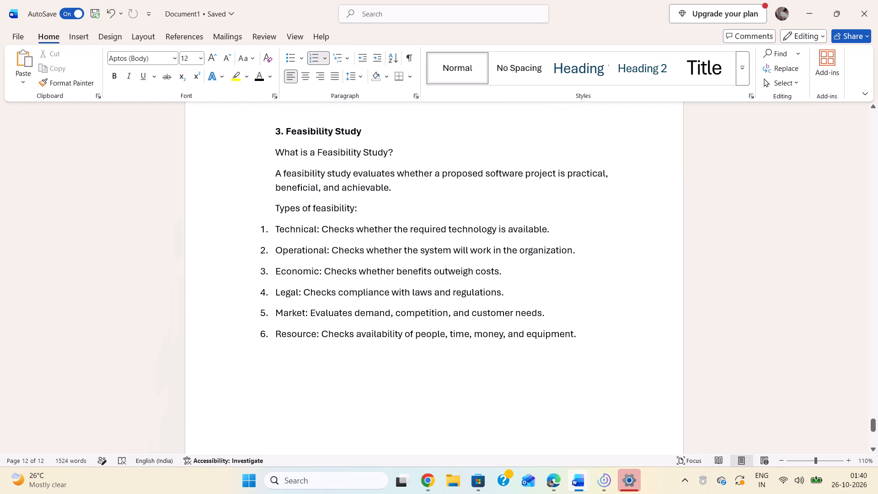
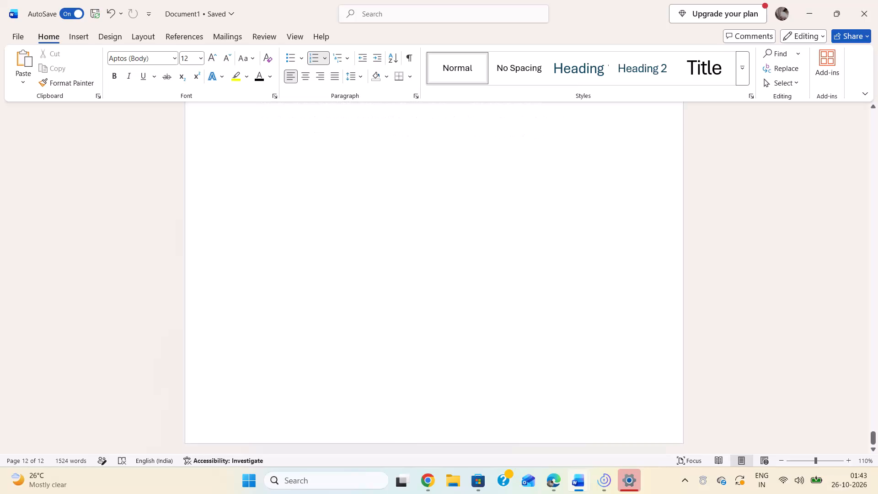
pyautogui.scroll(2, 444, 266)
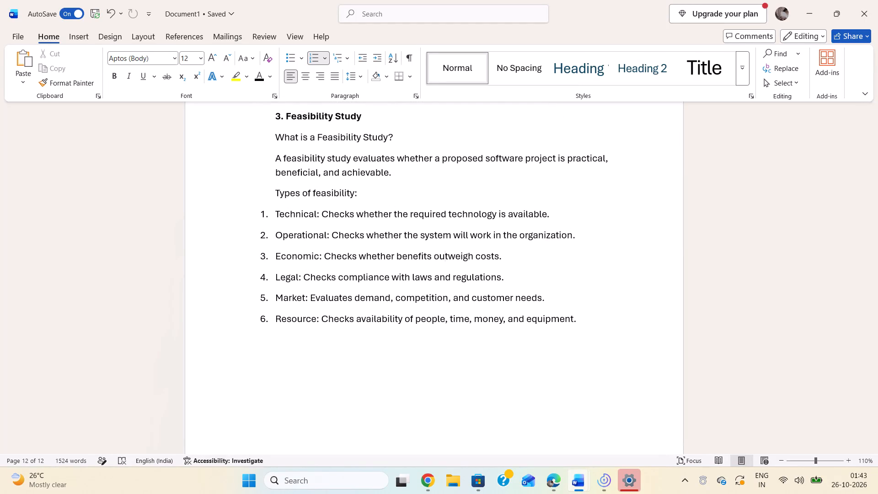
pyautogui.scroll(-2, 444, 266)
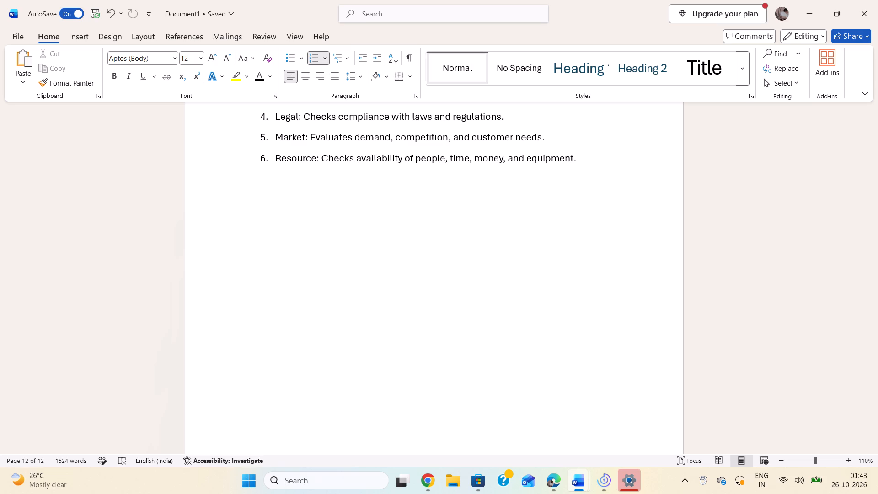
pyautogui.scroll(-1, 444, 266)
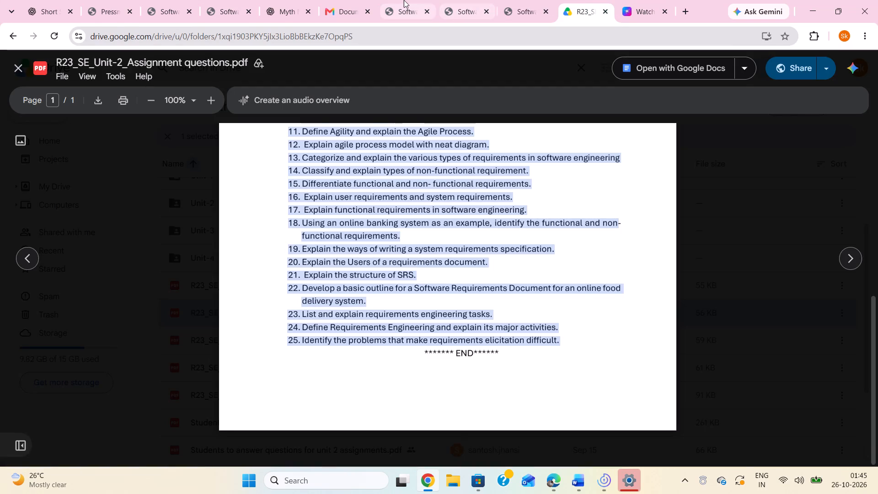
pyautogui.click(404, 0)
pyautogui.scroll(2, 414, 214)
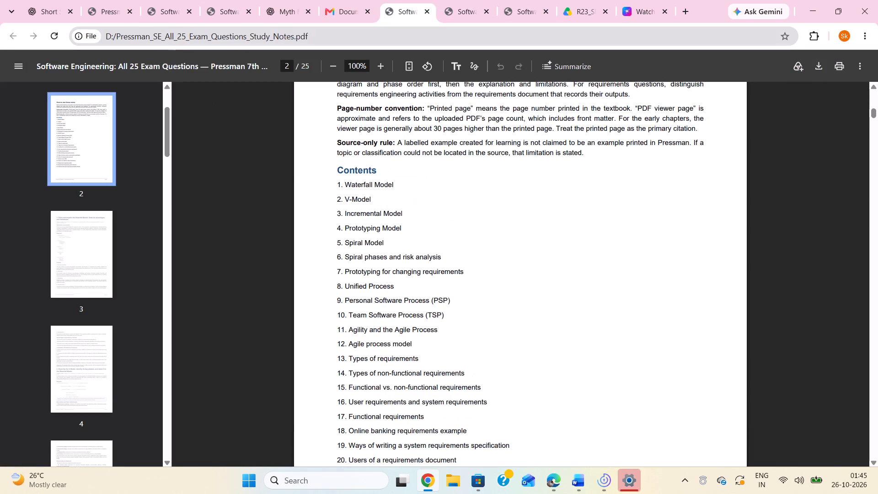
# Look through the Pressman textbook PDF's process models chapter, from the incremental model through the Personal and Team Process Models section.
pyautogui.click(174, 14)
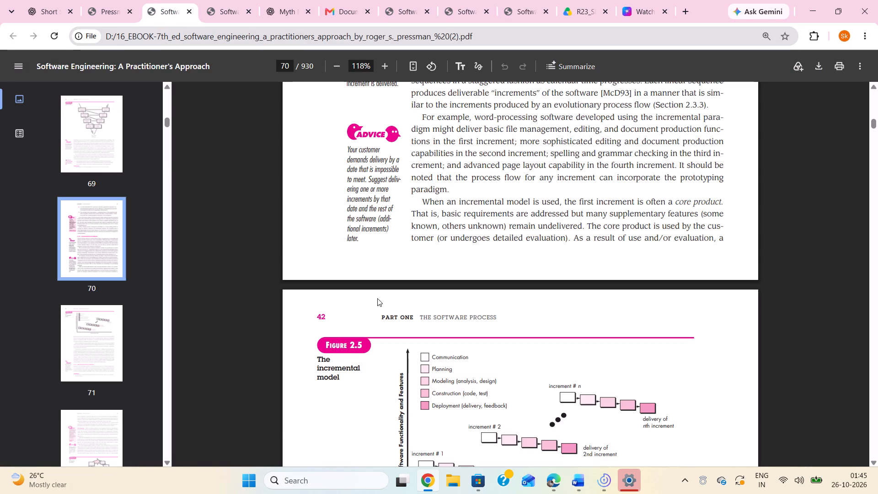
pyautogui.scroll(-13, 377, 298)
pyautogui.scroll(-2, 411, 257)
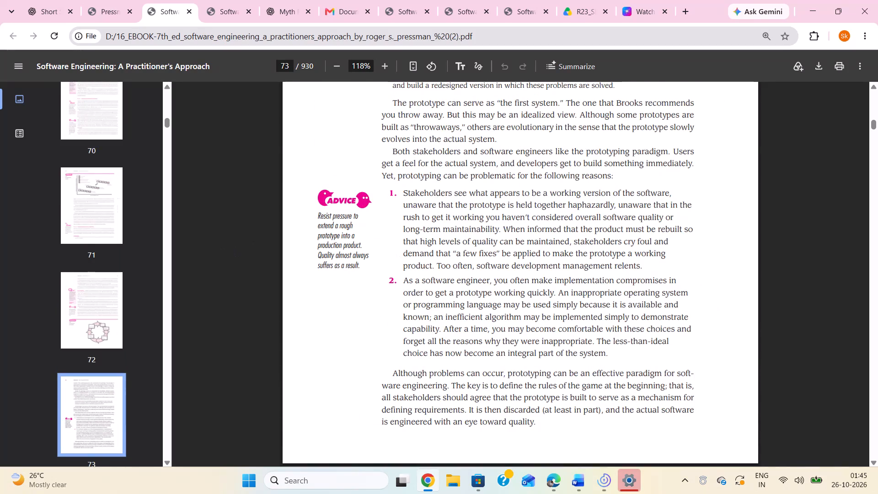
pyautogui.scroll(-16, 411, 257)
pyautogui.scroll(4, 411, 257)
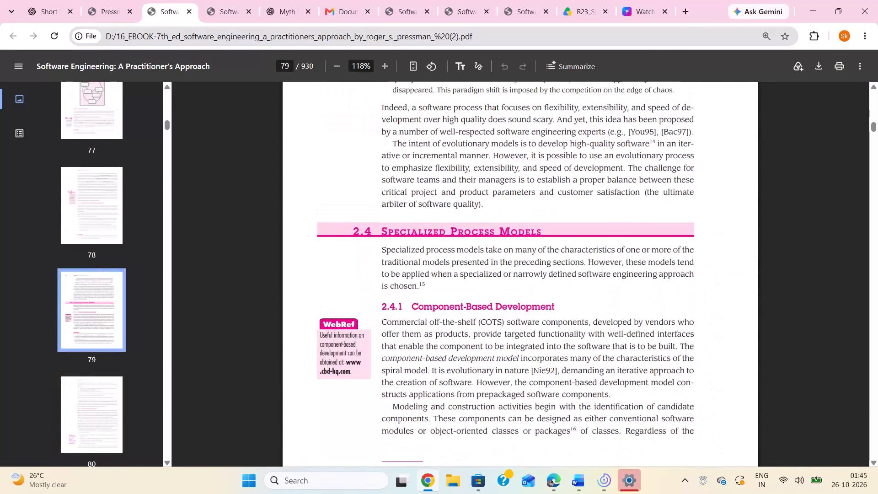
pyautogui.scroll(9, 411, 257)
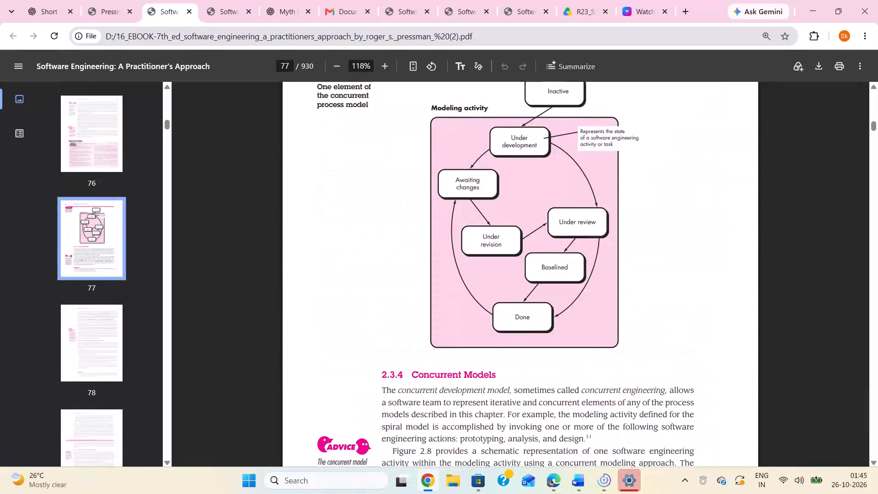
pyautogui.scroll(5, 411, 257)
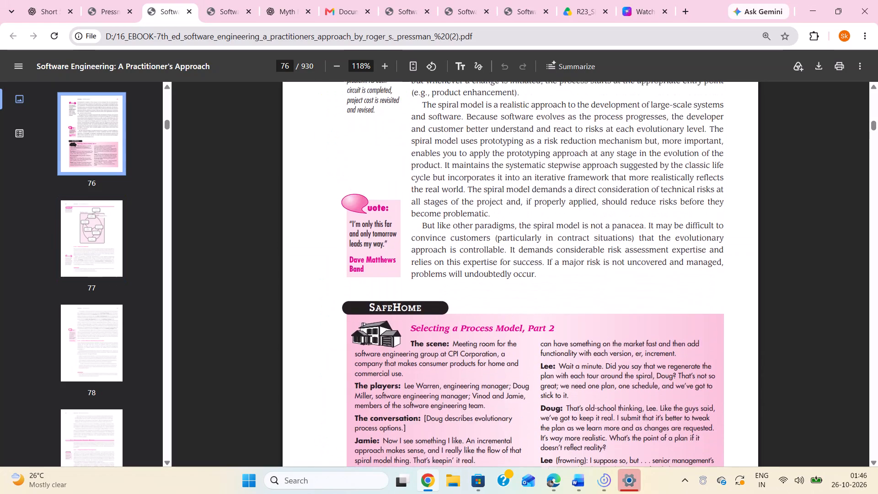
pyautogui.scroll(1, 411, 257)
pyautogui.scroll(-20, 411, 257)
pyautogui.scroll(-5, 411, 257)
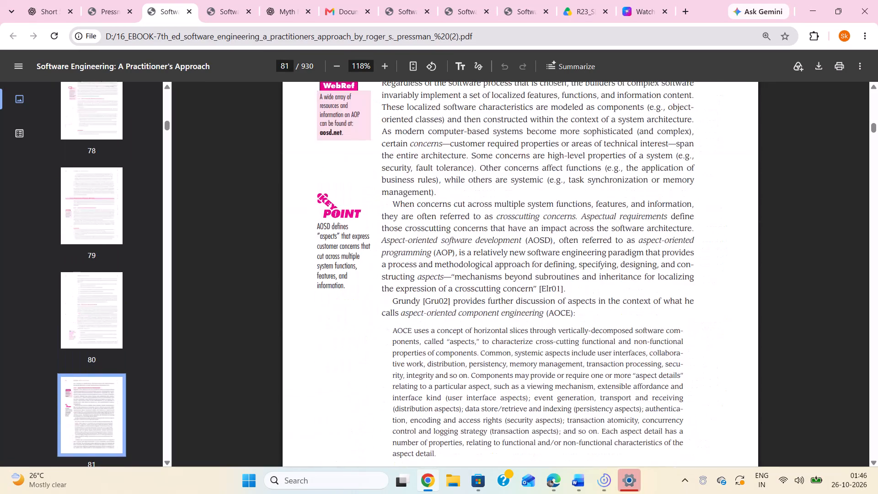
pyautogui.scroll(-17, 411, 257)
pyautogui.scroll(3, 411, 257)
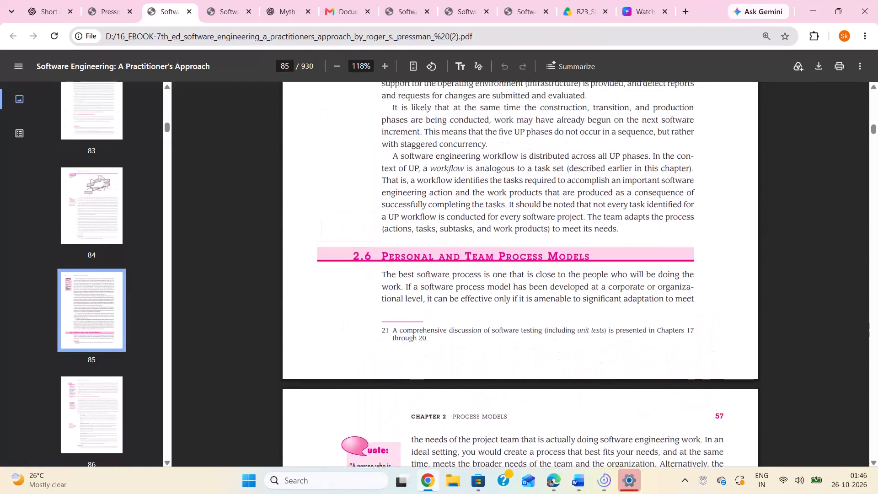
pyautogui.scroll(3, 411, 257)
pyautogui.scroll(-1, 411, 257)
# Return to the Unit-2 assignment questions PDF in Google Drive to check its question list.
pyautogui.click(588, 1)
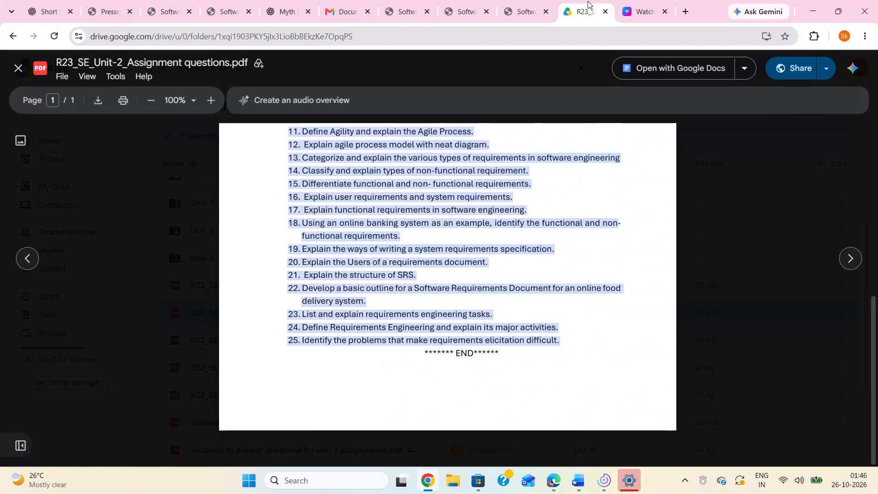